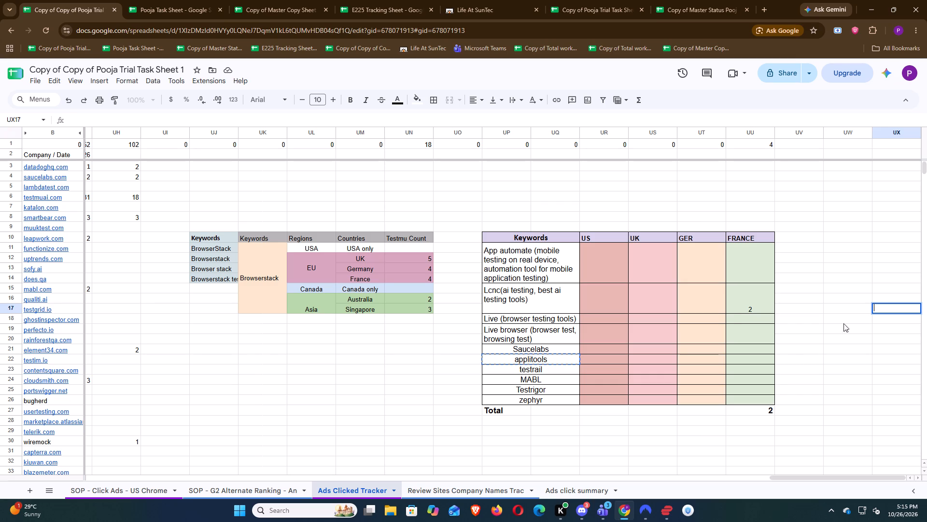
Enter a Testmu Count of 1 for the USA only row in the Browserstack keywords table.
left_click(411, 249)
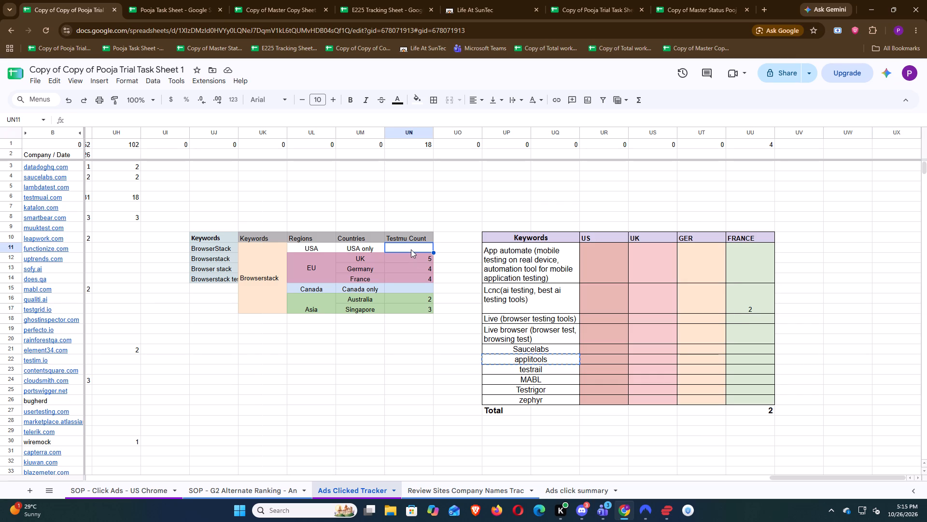
key("1")
scroll(411, 248, "up", 1)
left_click(412, 374)
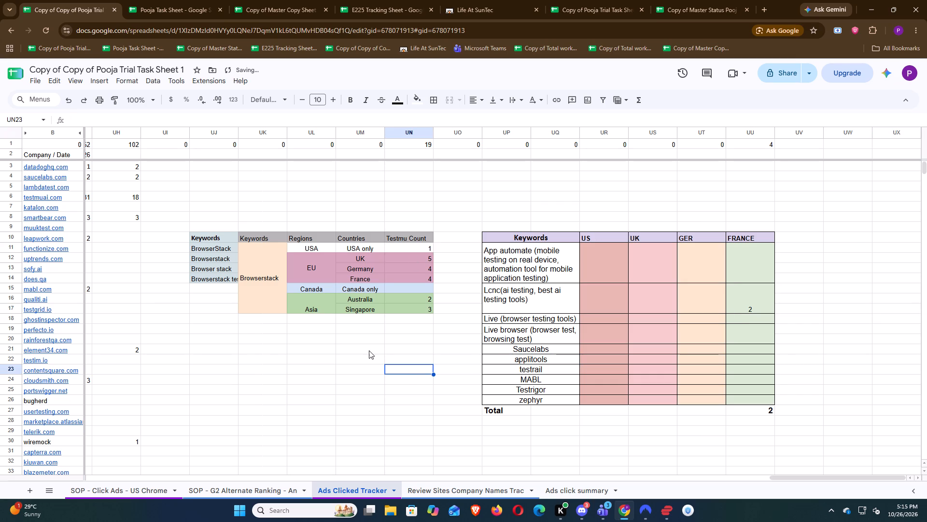
Set the testmuai.com count in column UH to 19.
left_click(123, 197)
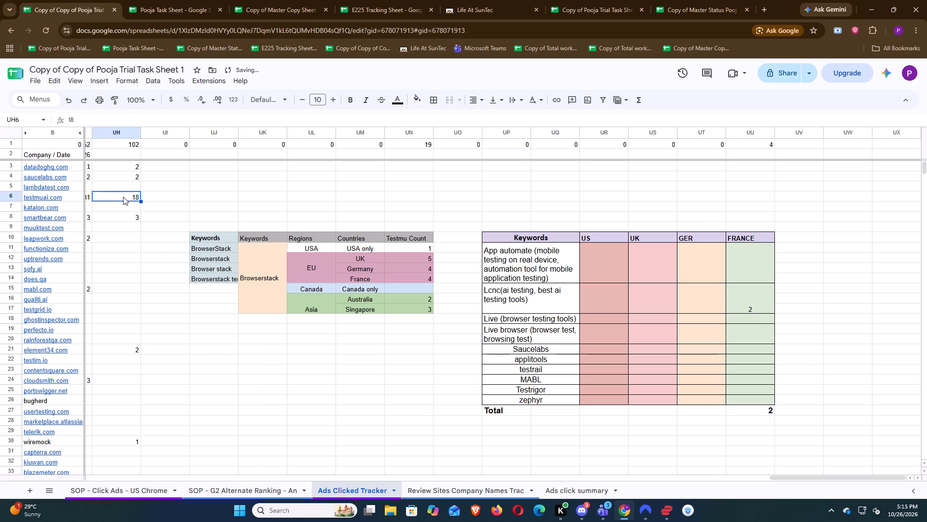
type("19")
left_click(189, 208)
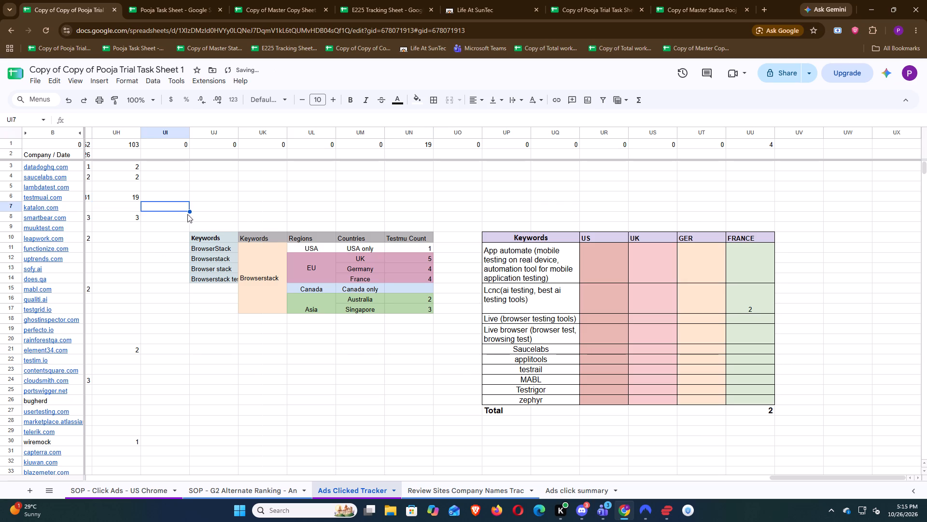
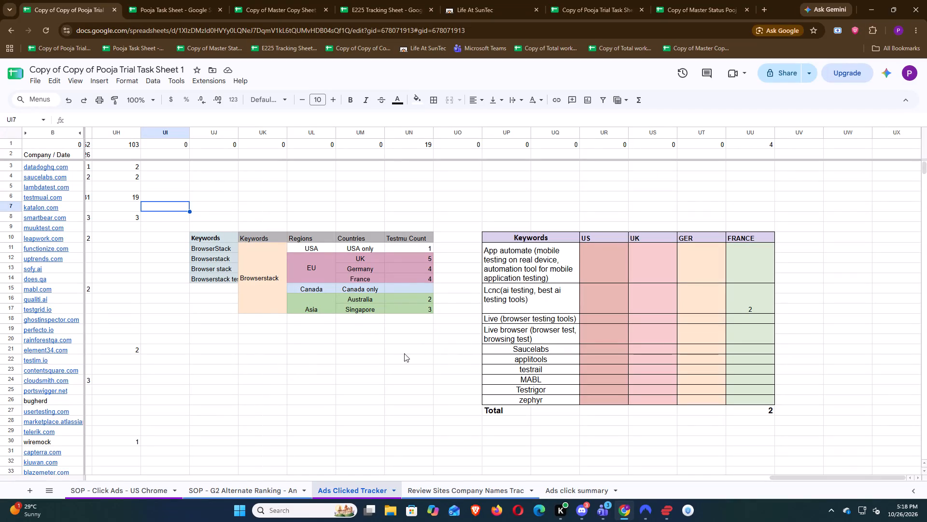
Enter a count of 1 under both US and GER in the App automate row of the country keywords table.
left_click(399, 354)
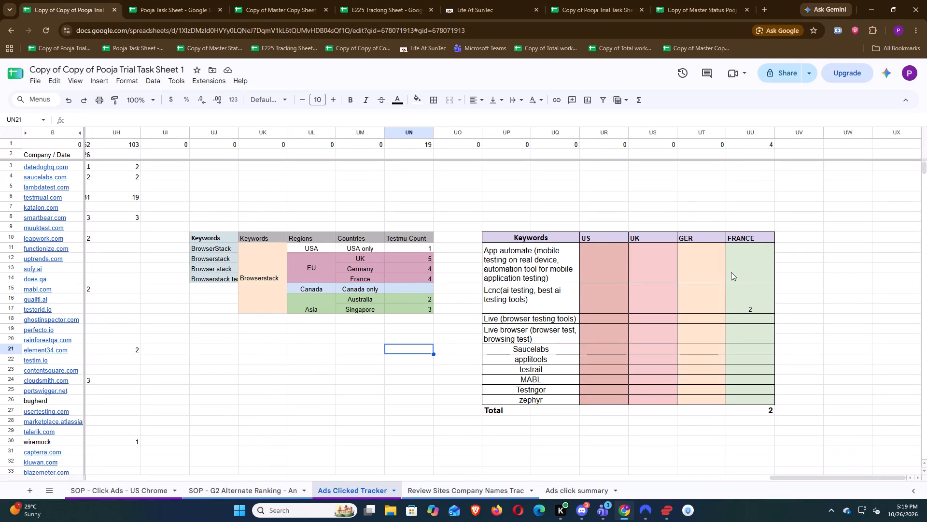
left_click(609, 275)
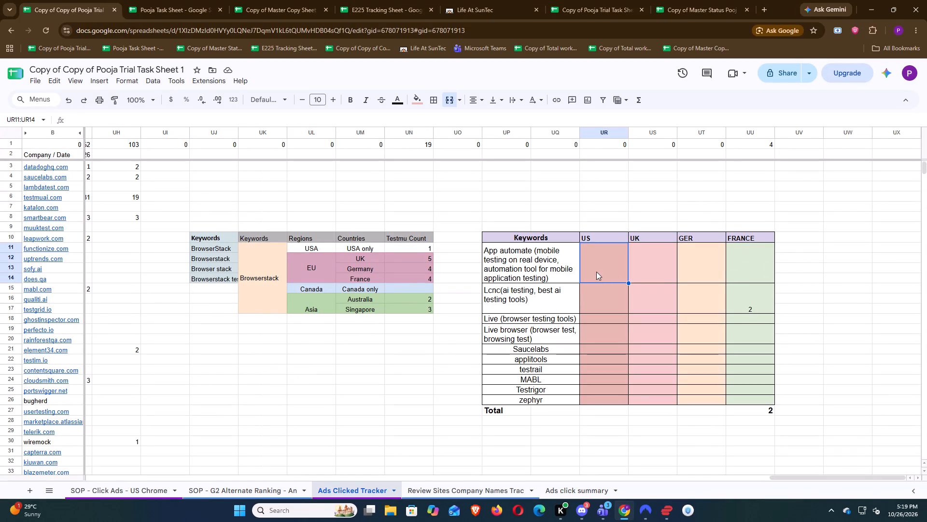
key("1")
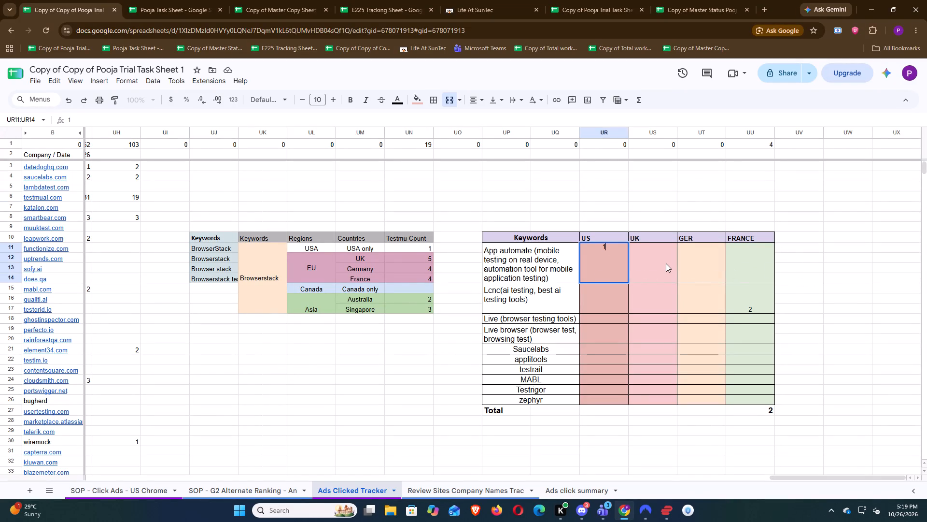
left_click(666, 263)
left_click(689, 262)
key("1")
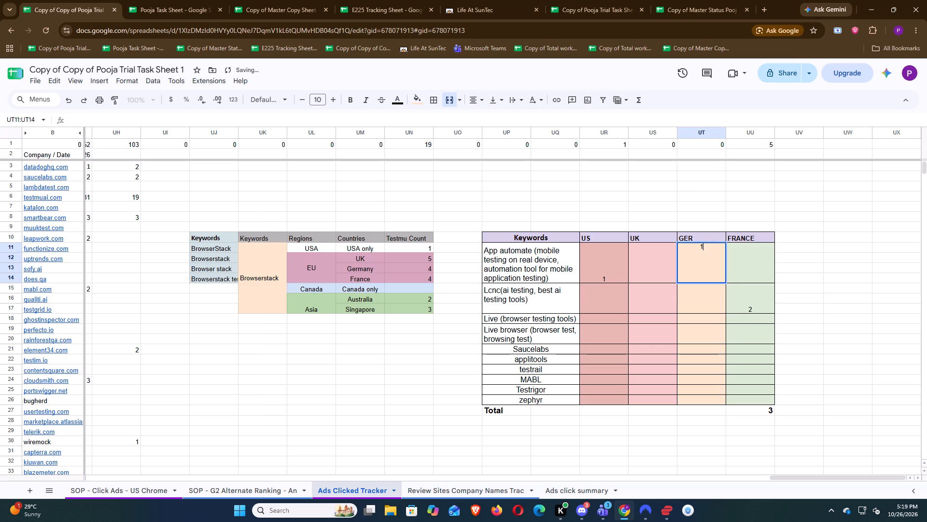
left_click(690, 344)
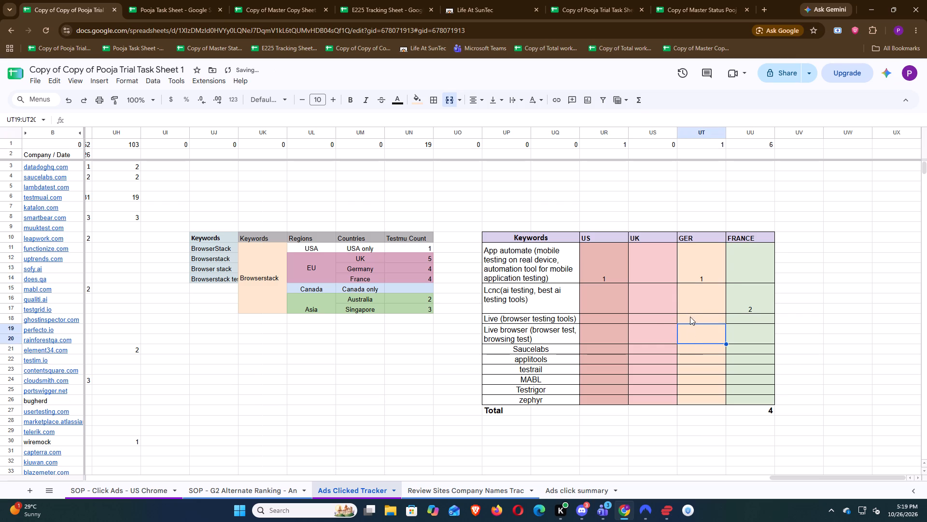
Enter a UK count of 1 for each of the Live (browser testing tools), Saucelabs and applitools rows.
left_click(659, 319)
key("1")
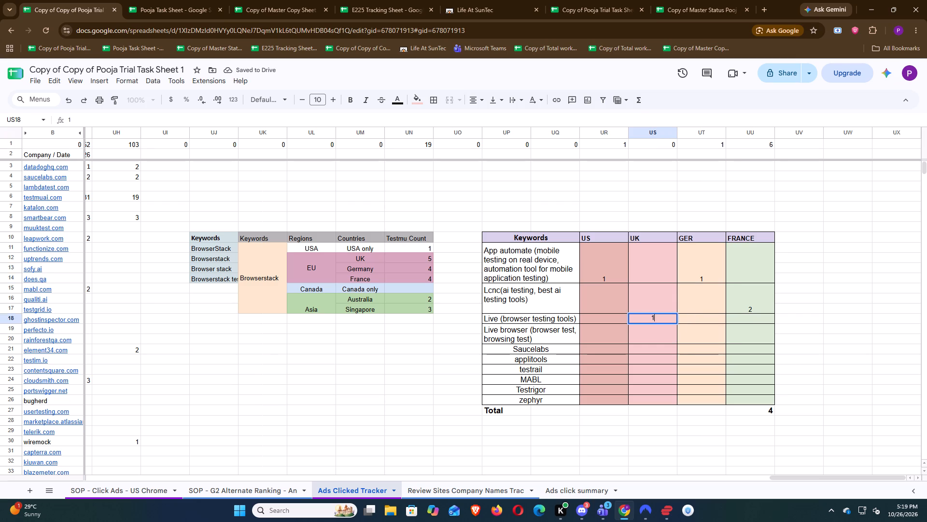
left_click(658, 349)
key("1")
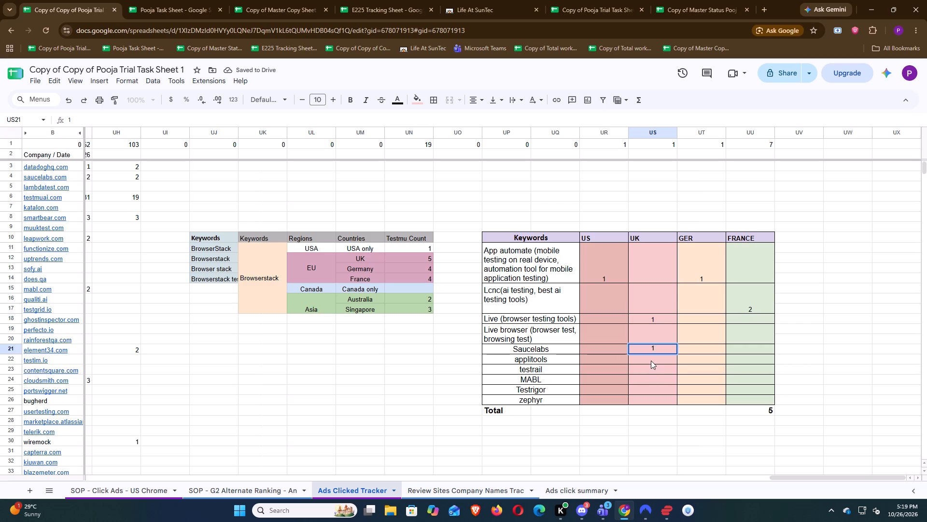
left_click(651, 361)
key("1")
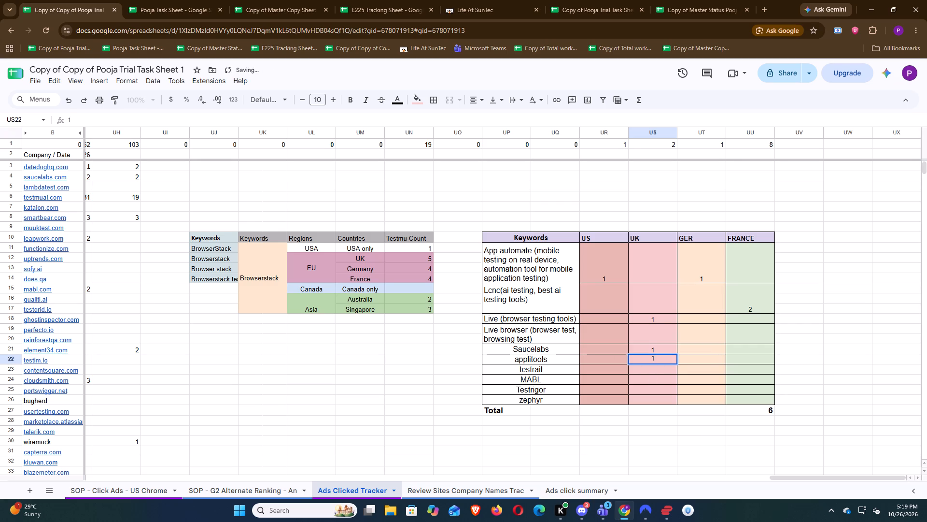
Enter a FRANCE count of 1 for both the zephyr and Testrigor rows.
left_click(745, 401)
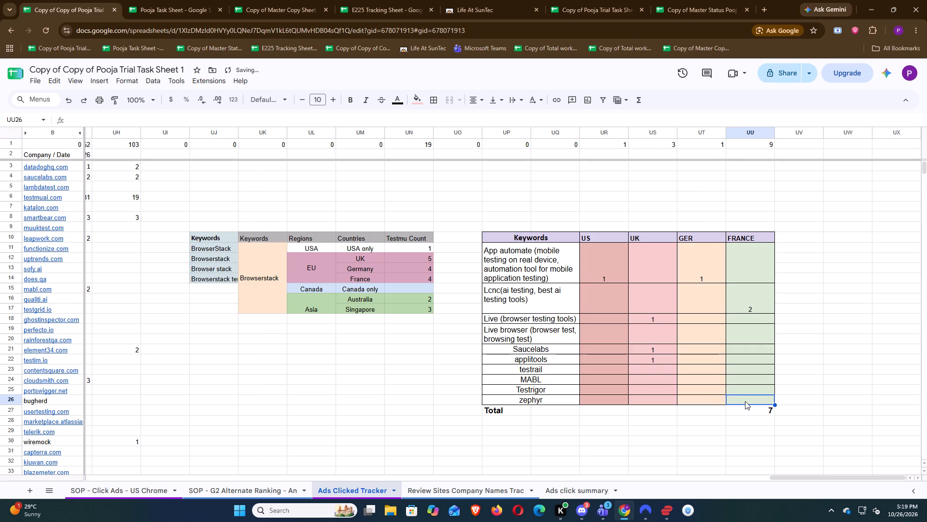
key("1")
key("Up")
key("1")
key("Up")
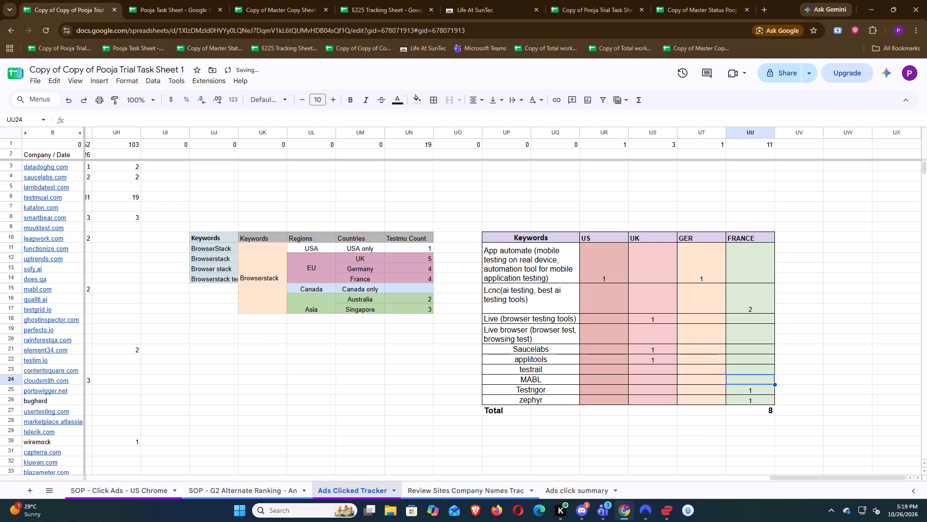
Enter a GER count of 1 for the MABL row.
left_click(696, 382)
key("1")
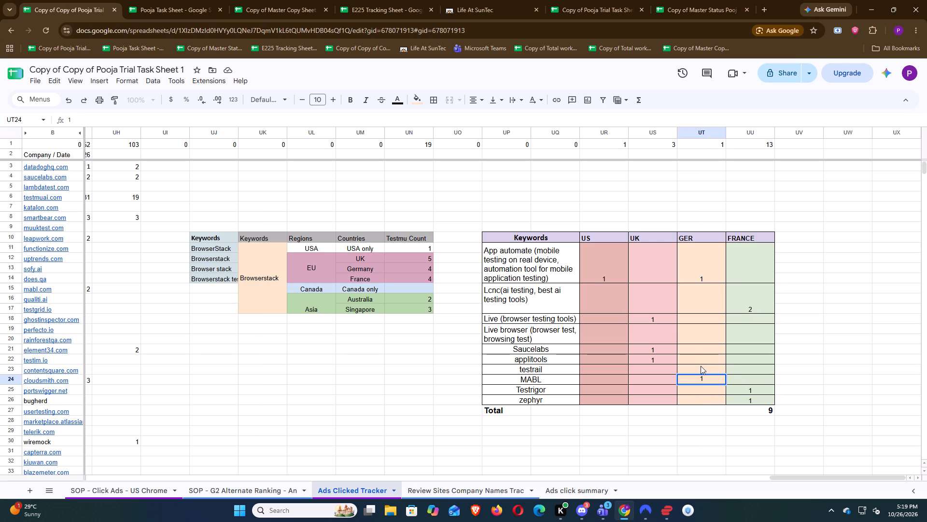
left_click(700, 365)
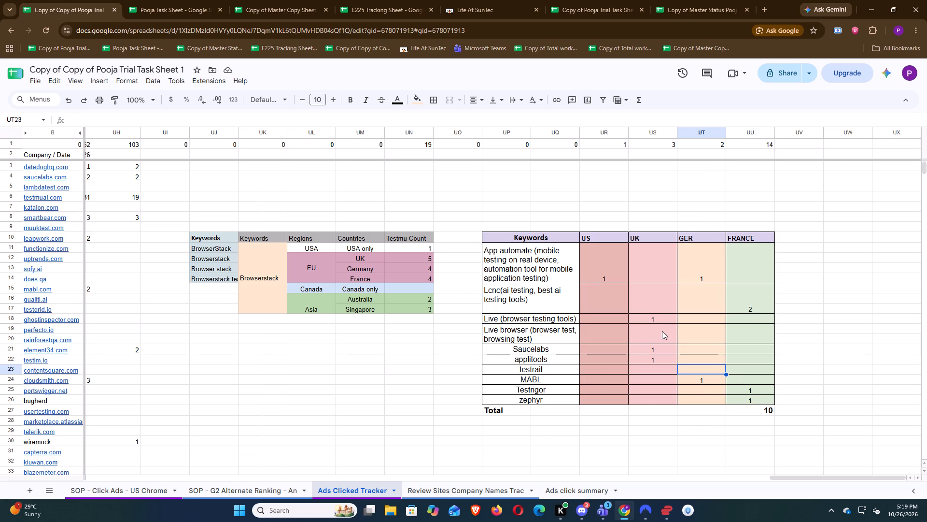
Set the UK count for the Live (browser testing tools) row to 2.
left_click(643, 313)
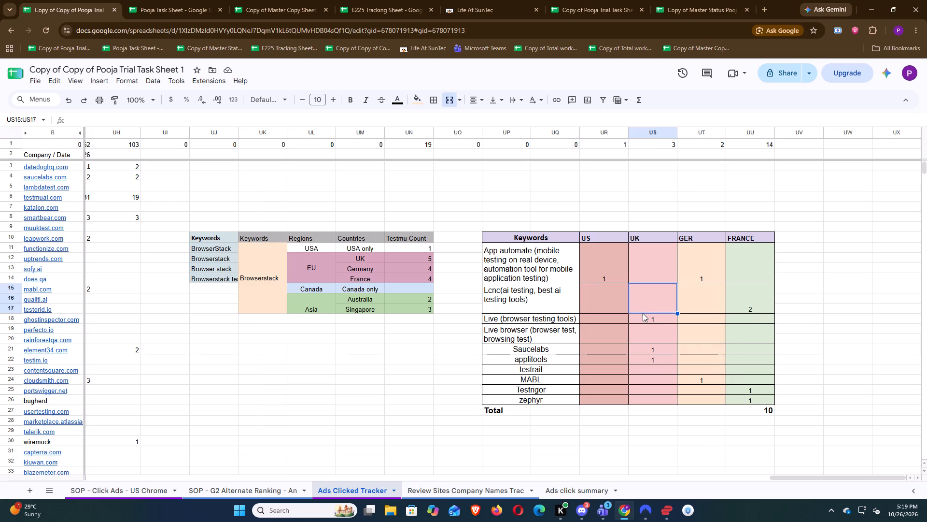
left_click(643, 319)
key("2")
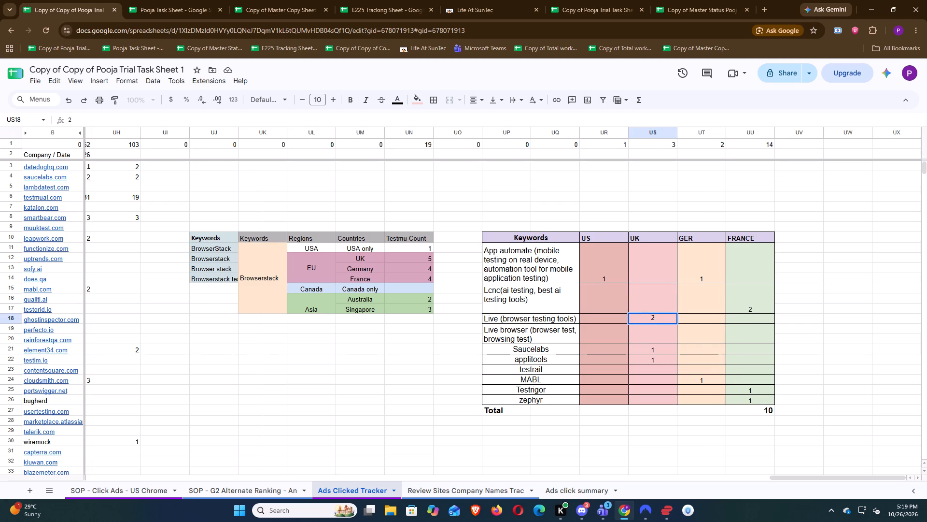
left_click(685, 337)
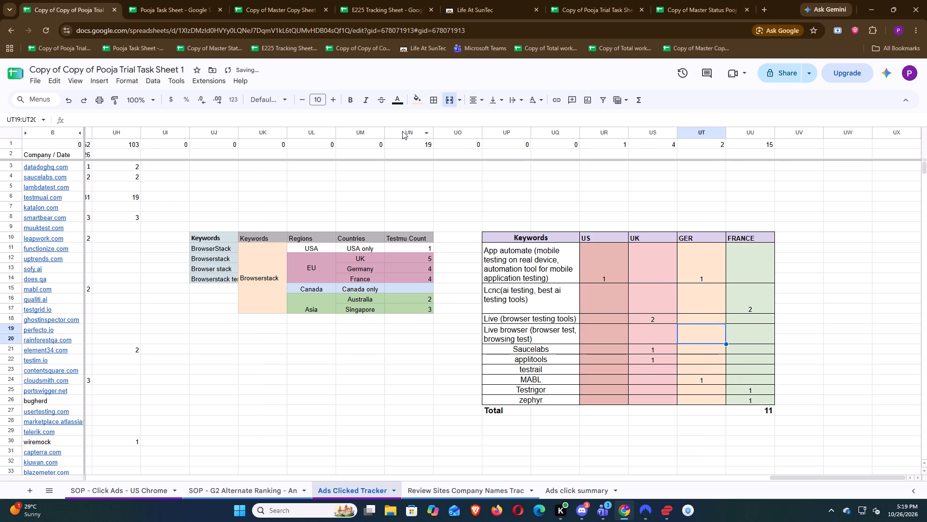
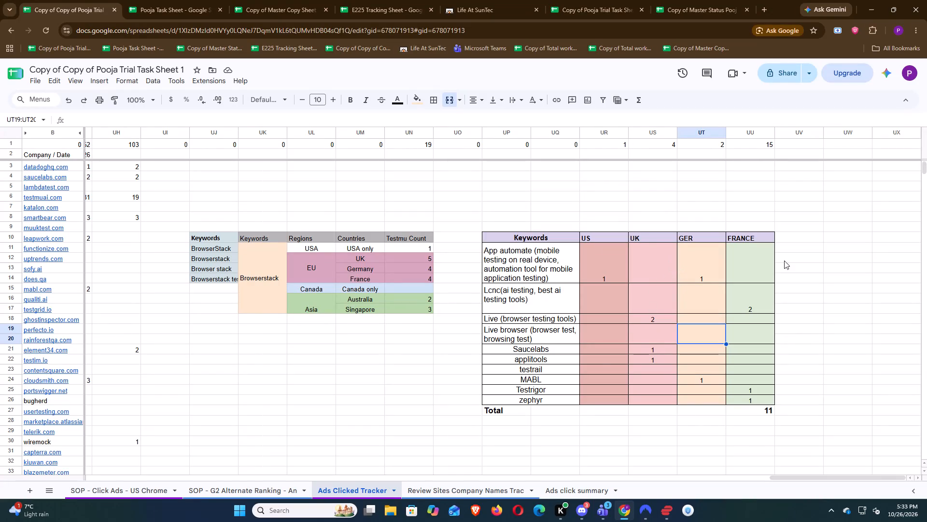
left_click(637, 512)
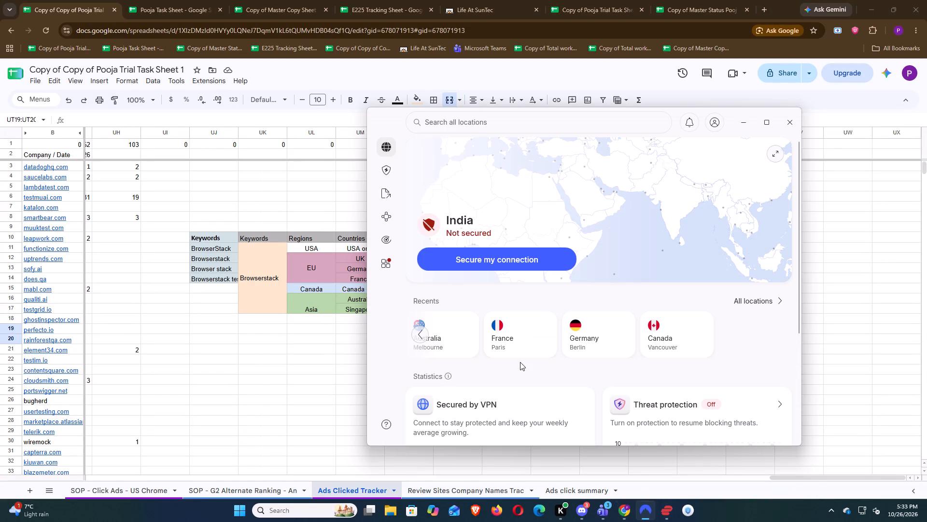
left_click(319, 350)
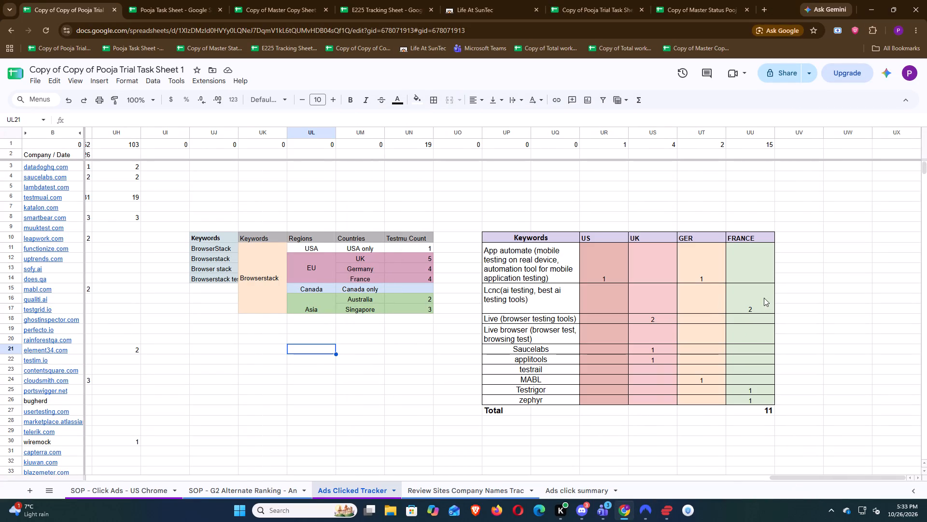
Enter a GER count of 1 for the Live browser (browser test, browsing test) row.
left_click(694, 337)
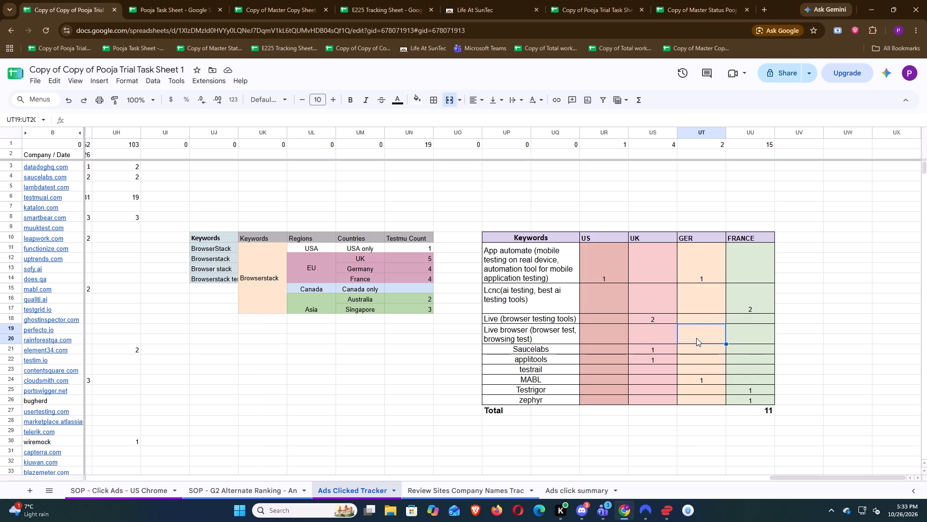
key("1")
left_click(835, 366)
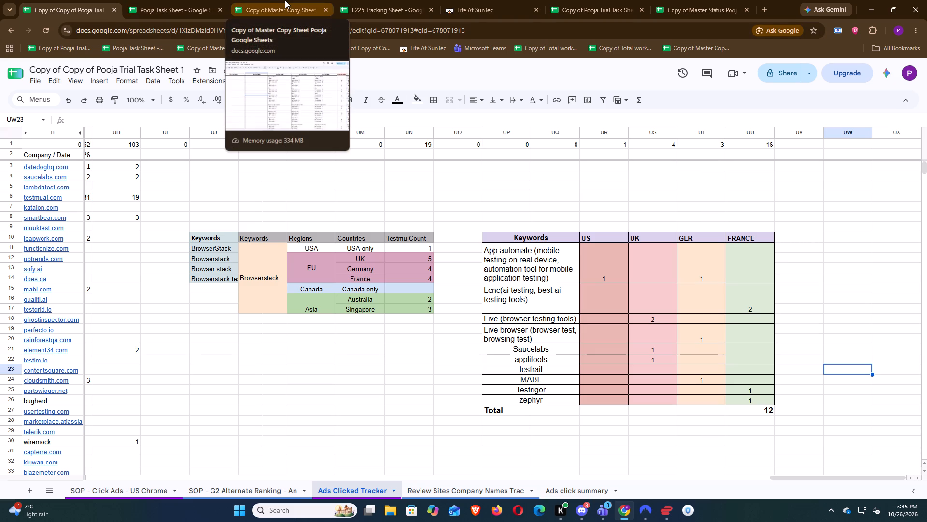
Move the Copy of Master Copy Sheet into its own window and place it side by side with the Ads Clicked Tracker sheet.
left_click(285, 0)
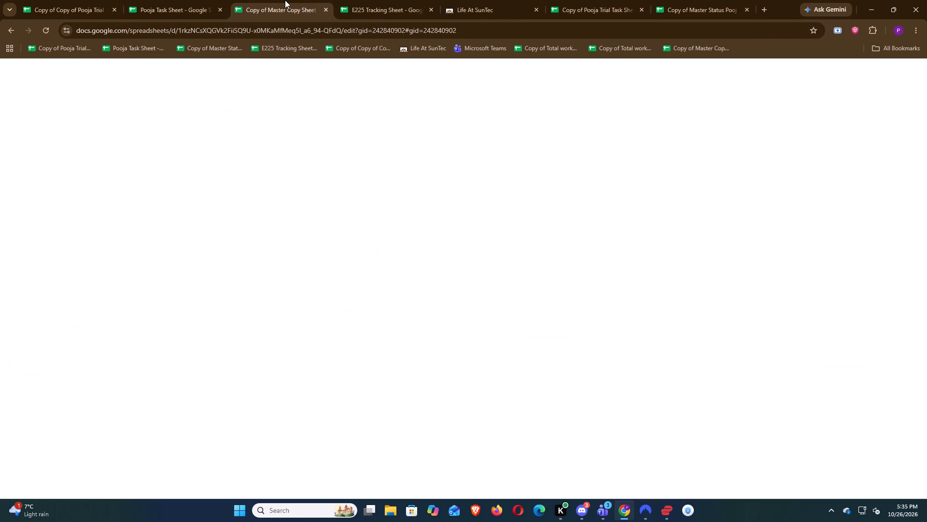
left_click_drag(285, 0, 323, 63)
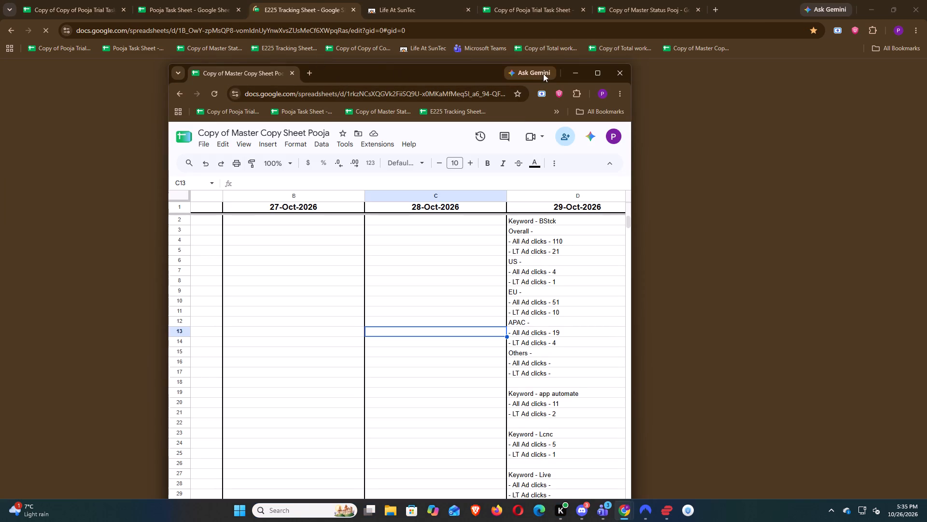
left_click_drag(334, 72, 326, 0)
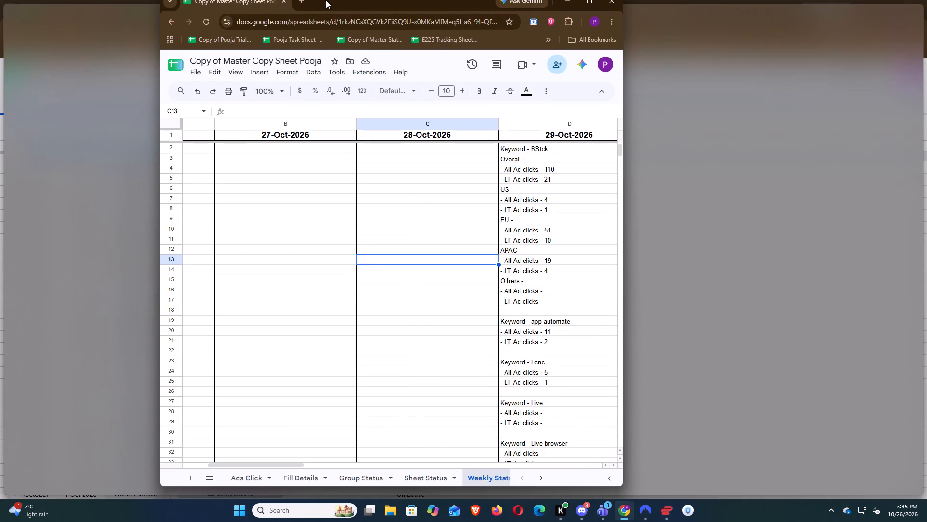
left_click_drag(326, 0, 415, 71)
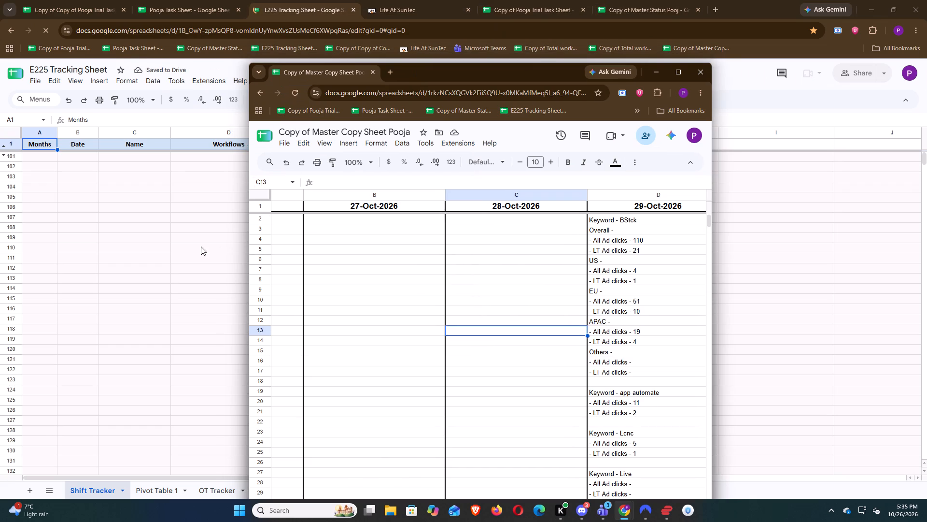
left_click(195, 242)
left_click(626, 512)
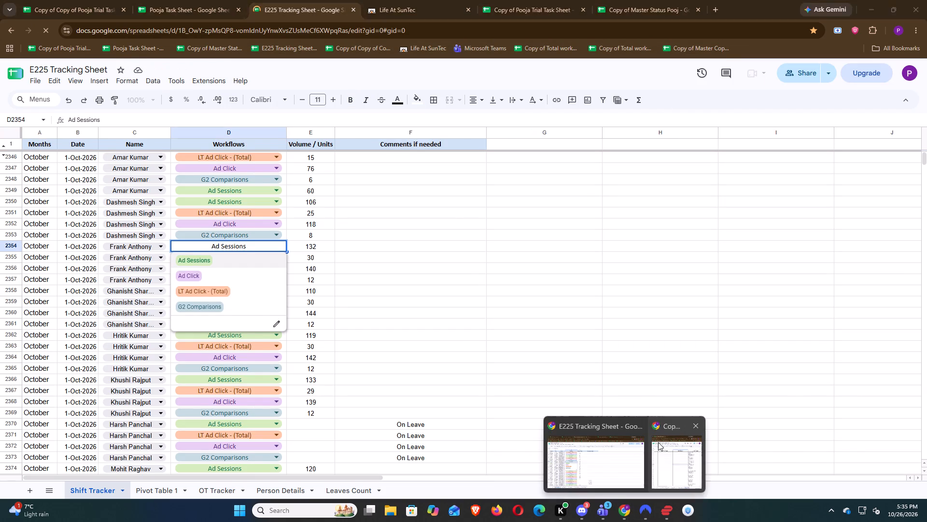
left_click(661, 458)
left_click_drag(479, 76, 260, 41)
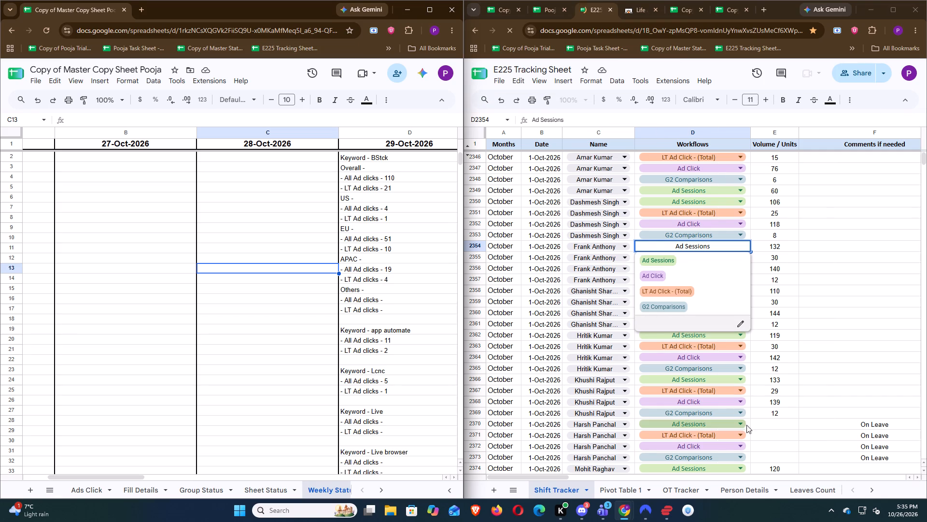
left_click(837, 282)
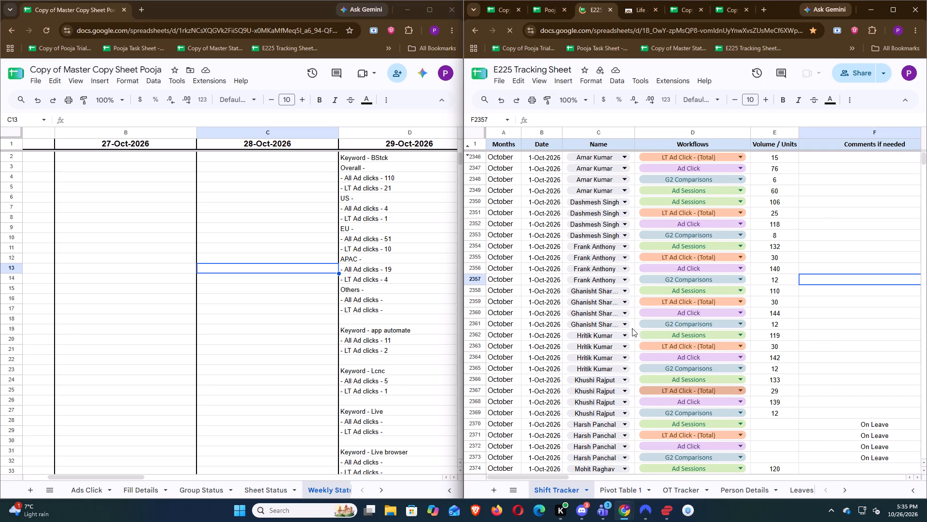
left_click(512, 0)
left_click(511, 7)
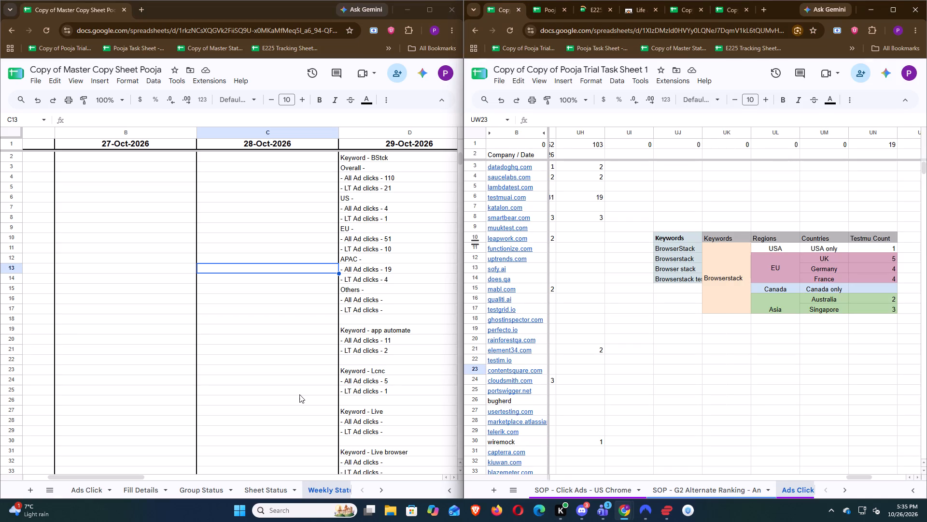
Clear the USA, EMEA, APAC and OTHERS counts in G2:J17 on the master copy's Ads Click sheet.
left_click(100, 493)
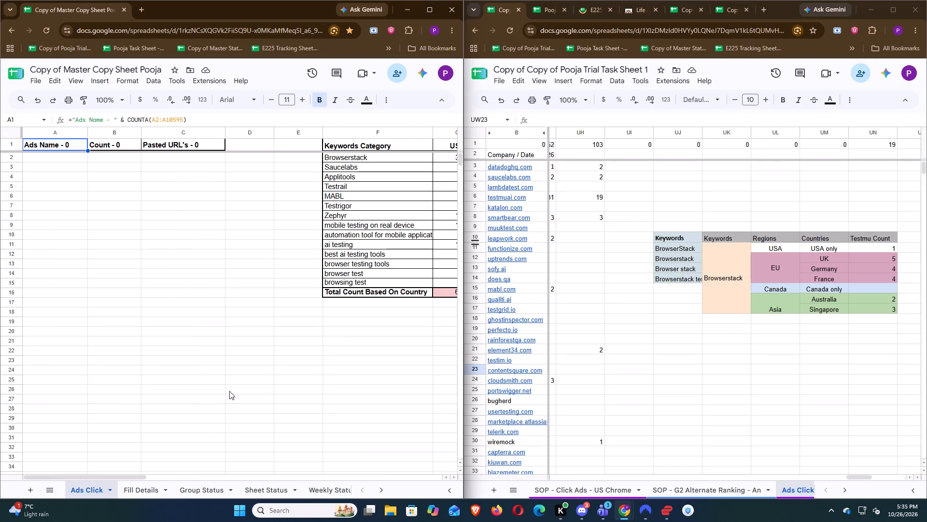
left_click_drag(99, 475, 244, 486)
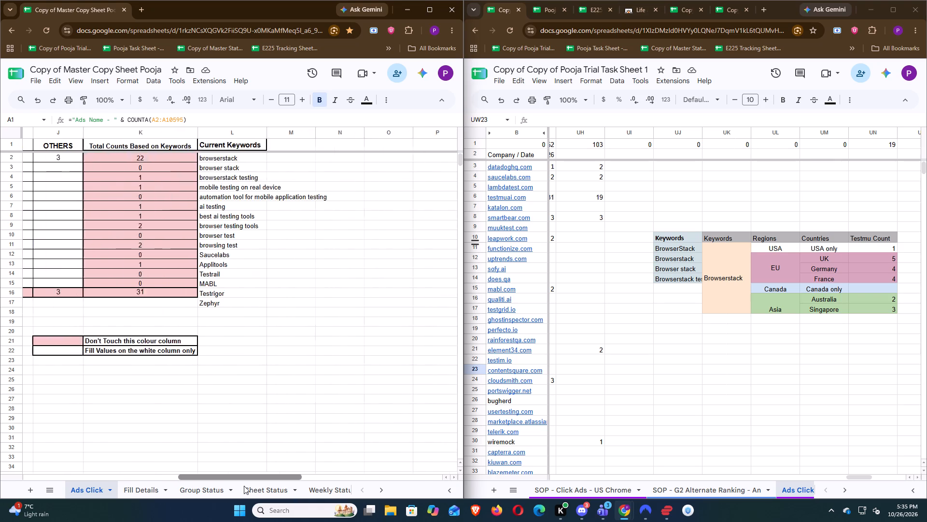
left_click_drag(244, 486, 186, 481)
scroll(262, 412, "up", 4)
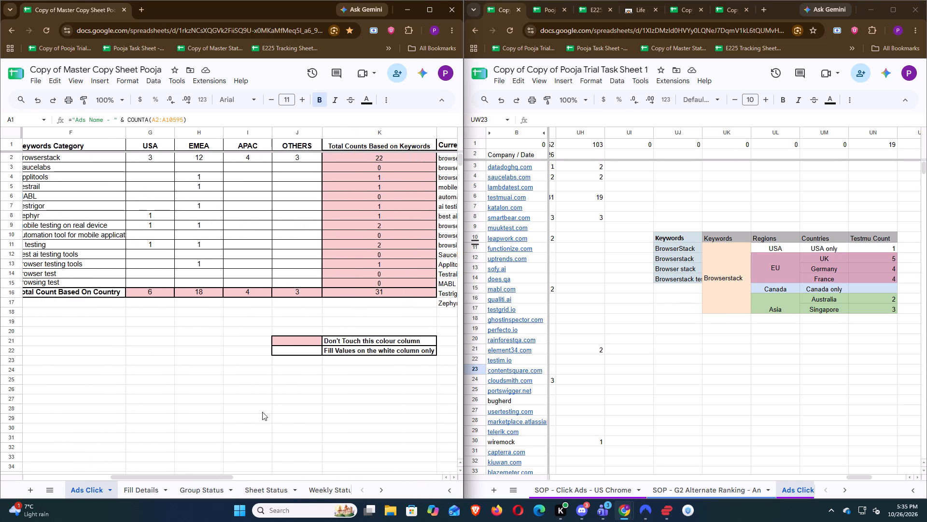
scroll(262, 412, "up", 2)
left_click_drag(152, 157, 294, 299)
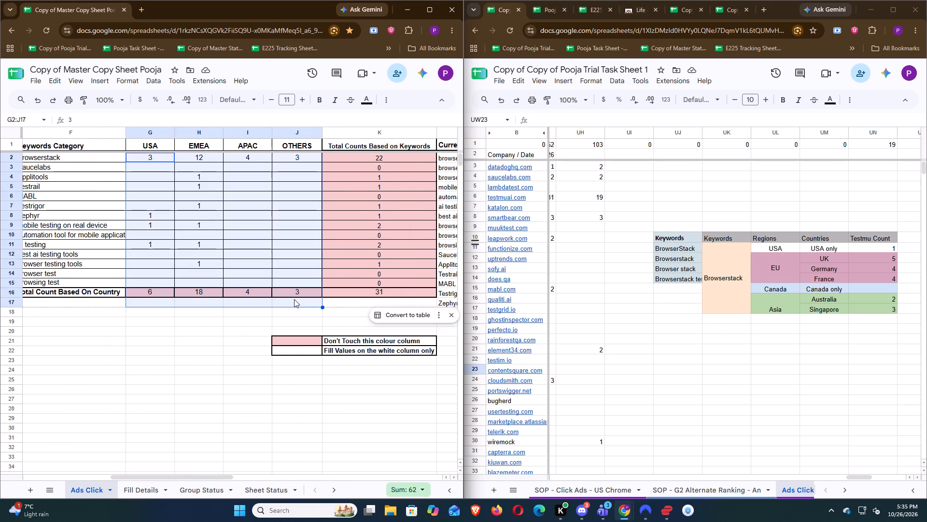
key("BackSpace")
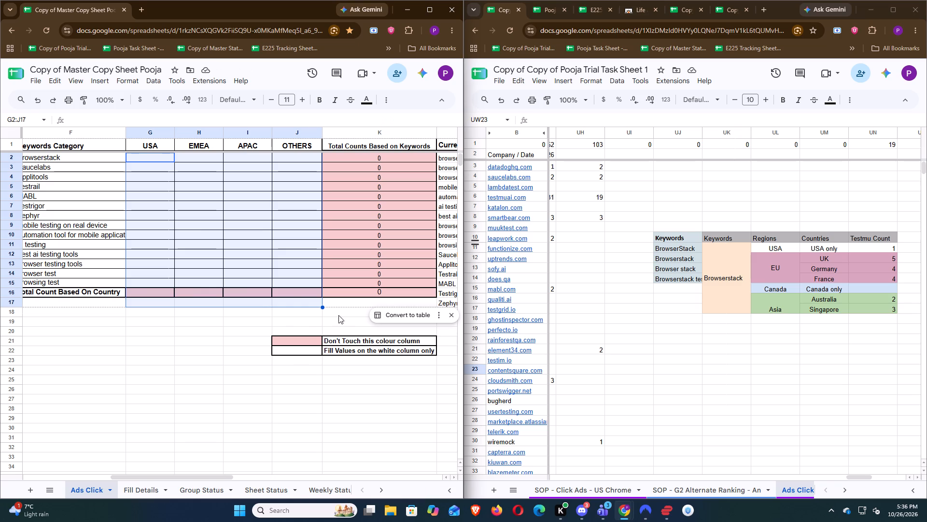
Enter a USA count of 1 for the Browserstack keyword on the Ads Click sheet.
left_click(152, 156)
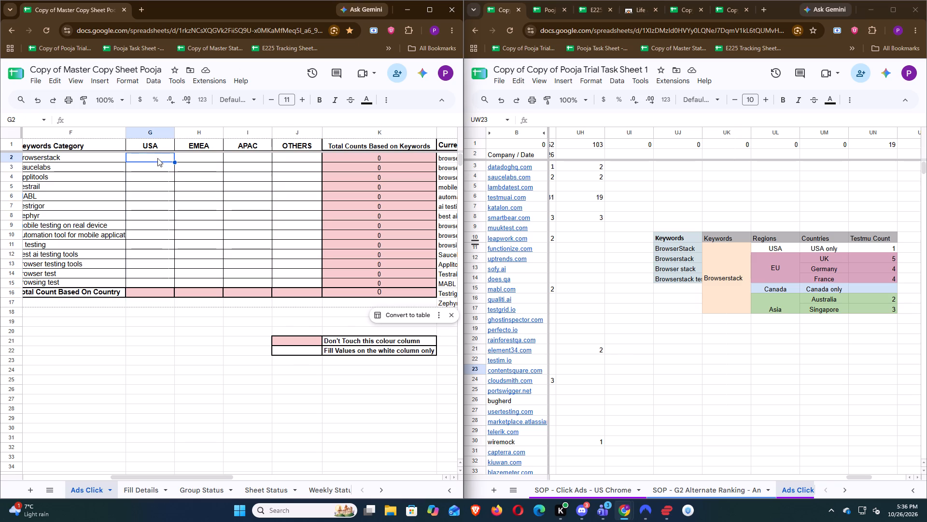
left_click_drag(851, 477, 872, 477)
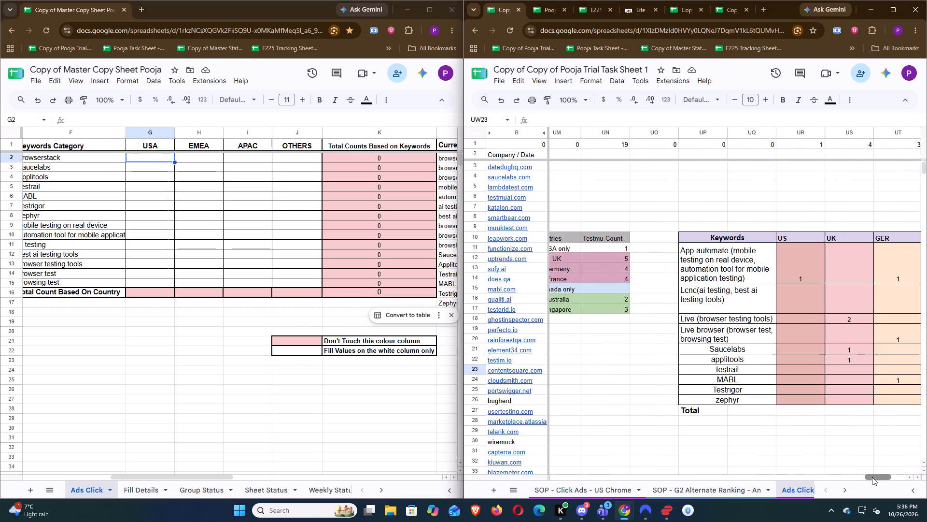
left_click_drag(872, 477, 869, 479)
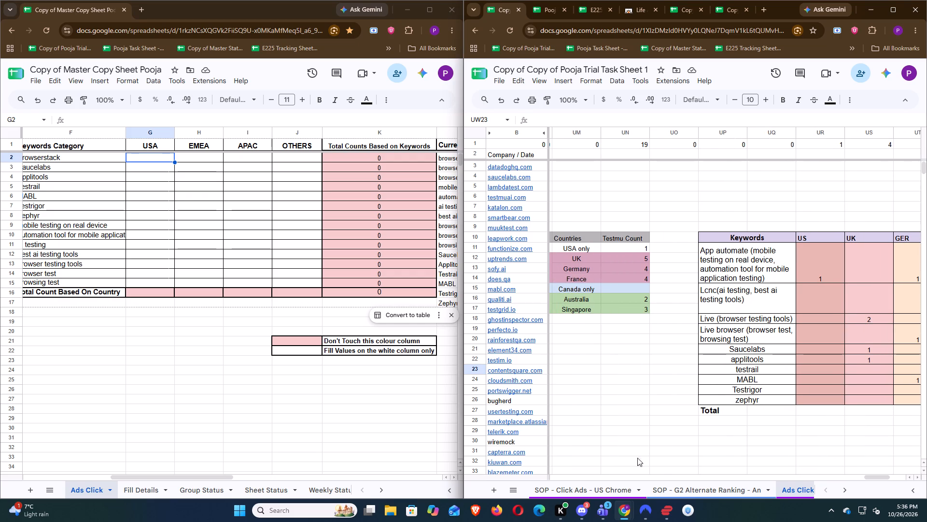
key("1")
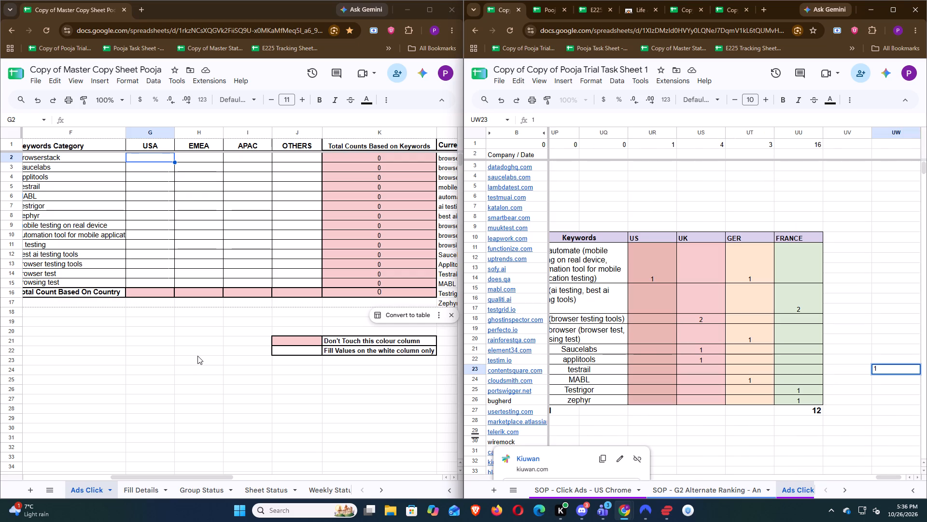
left_click(197, 356)
left_click(142, 160)
key("1")
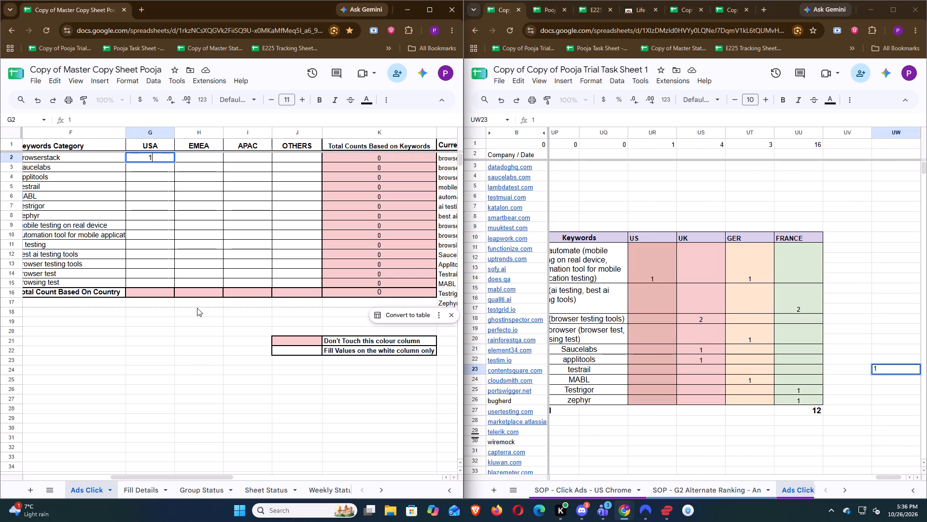
left_click(184, 345)
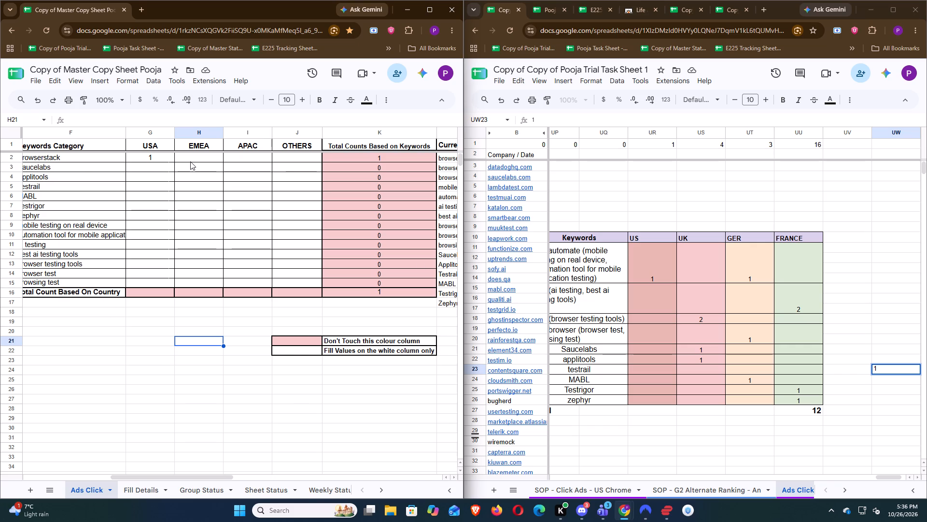
Sum the tracker's UK, Germany and France Browserstack counts and enter 13 as the Browserstack EMEA count.
left_click_drag(890, 478, 864, 482)
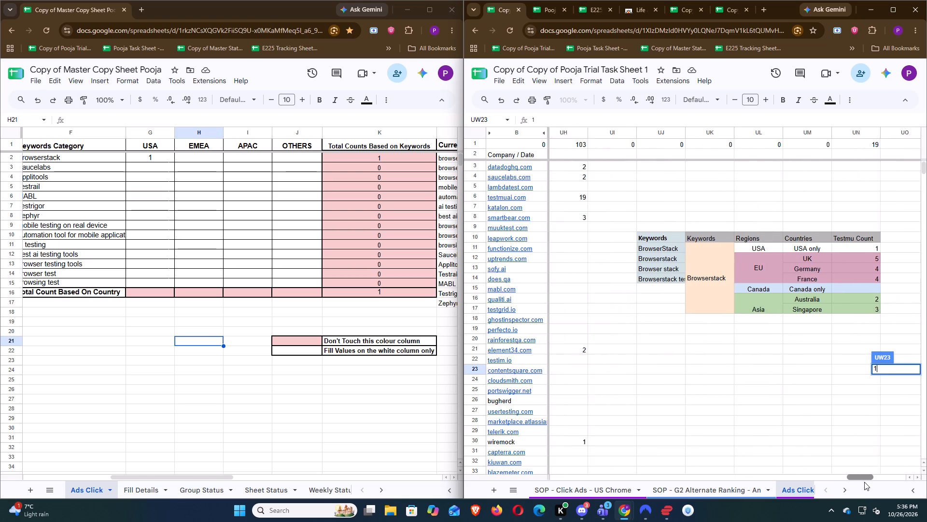
left_click_drag(864, 482, 871, 480)
left_click(752, 402)
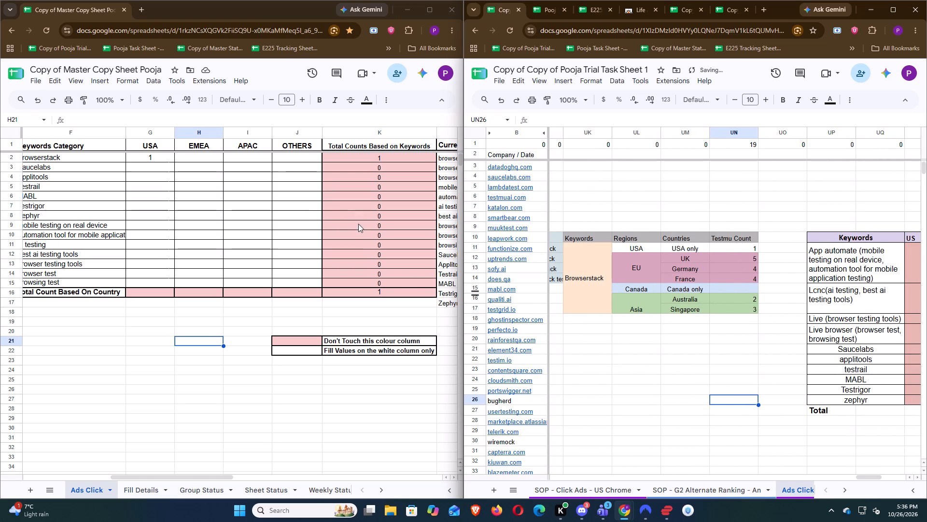
left_click(197, 159)
key("5")
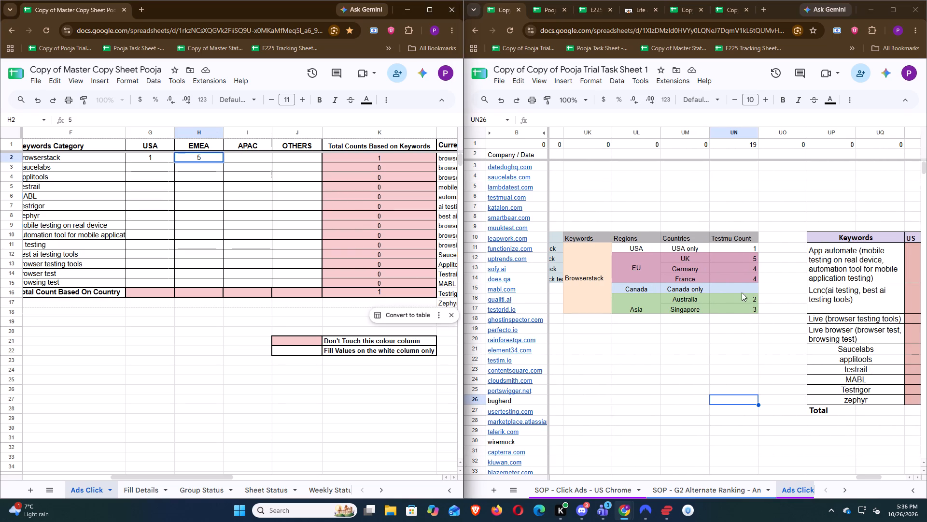
left_click_drag(742, 258, 741, 281)
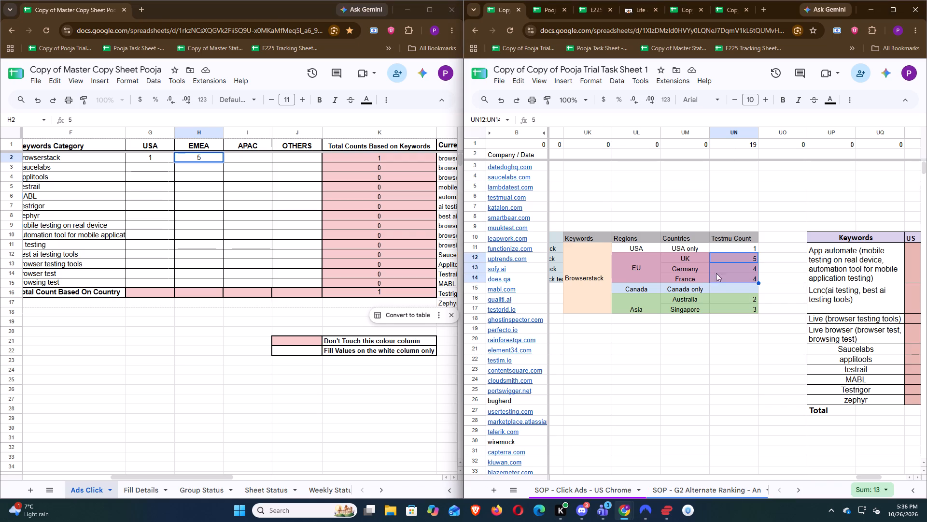
left_click(206, 154)
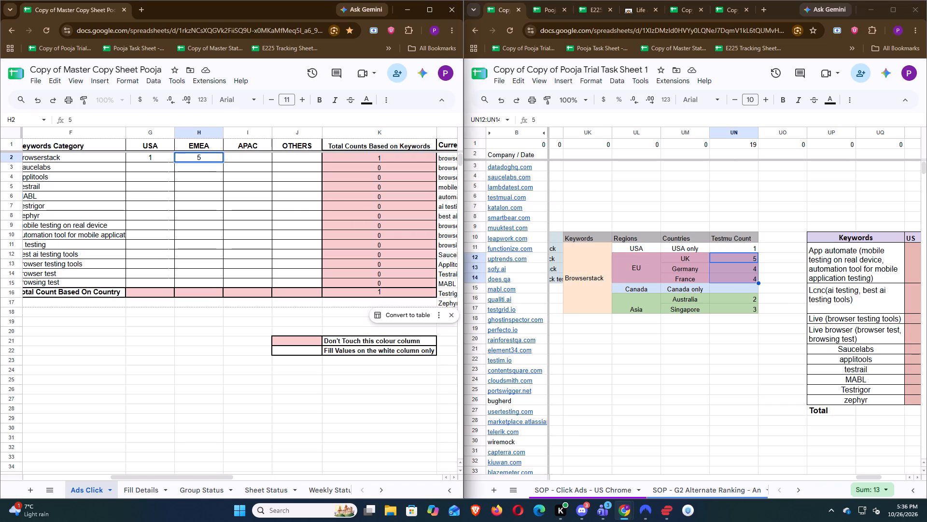
key("BackSpace")
type("13")
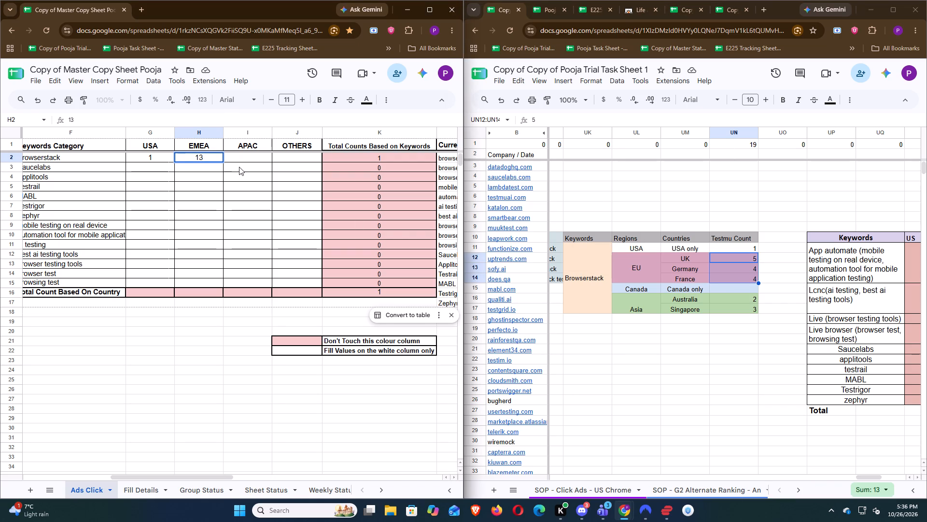
Enter an APAC count of 5 and an OTHERS count of 0 for the Browserstack keyword.
left_click(245, 158)
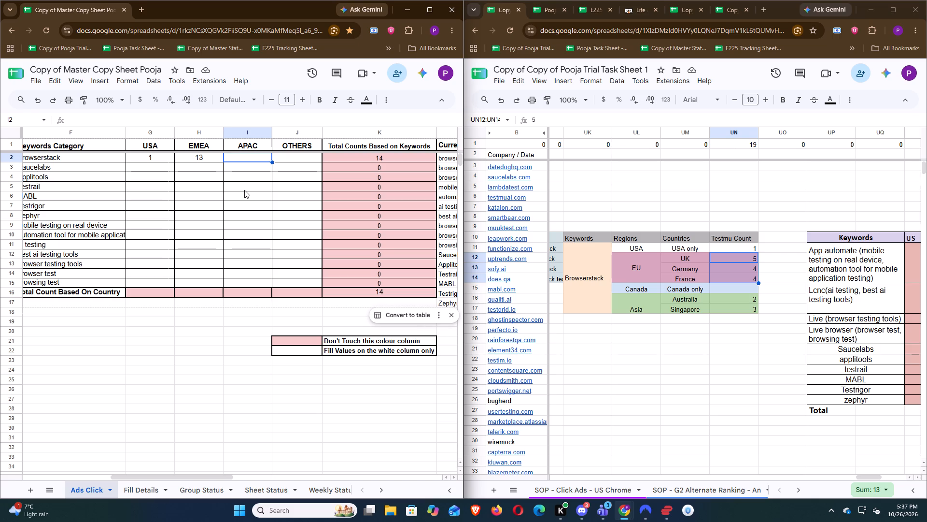
key("5")
left_click(295, 158)
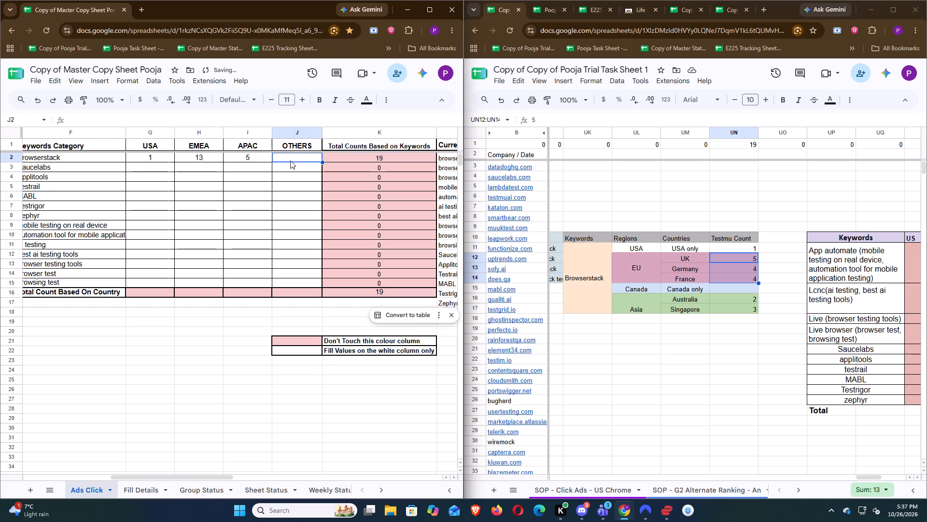
key("0")
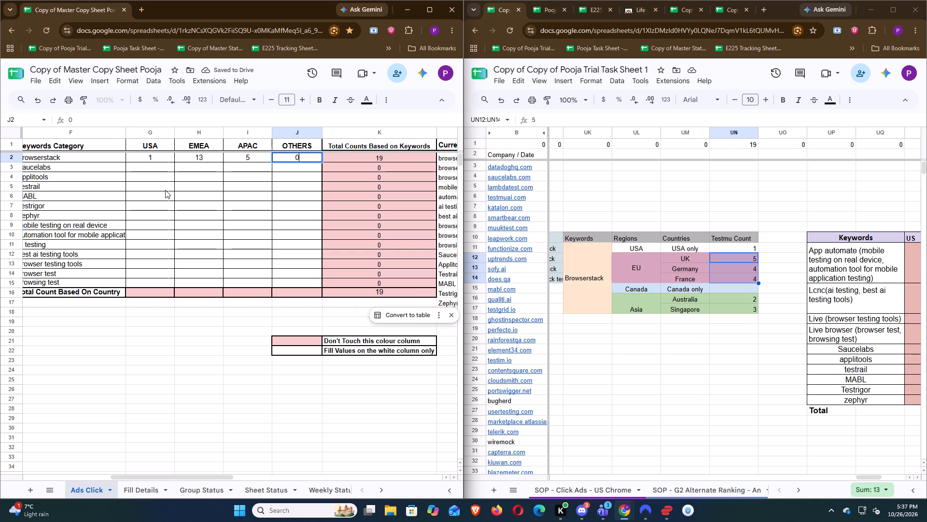
Find the per-country keyword table in the tracker and enter an EMEA count of 1 for Saucelabs on the Ads Click sheet.
left_click(869, 474)
left_click_drag(869, 477, 888, 473)
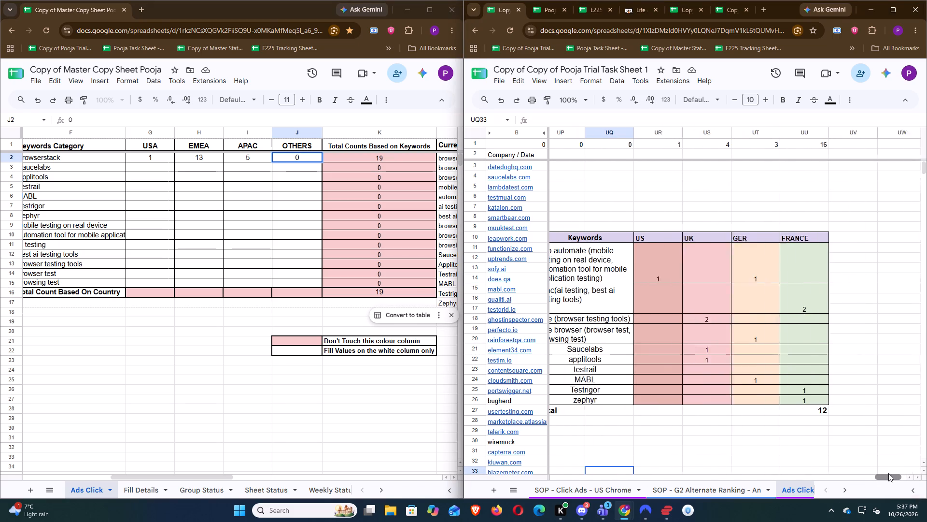
left_click_drag(888, 473, 886, 476)
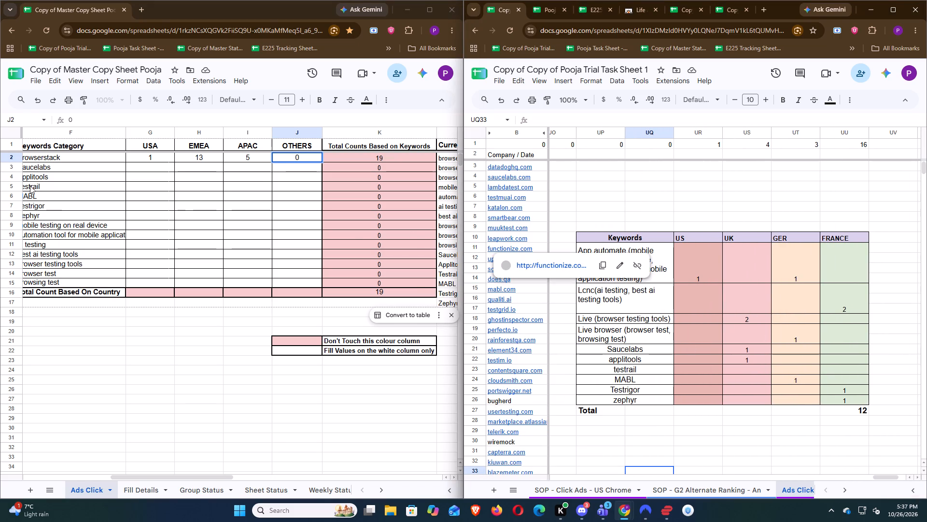
left_click(206, 166)
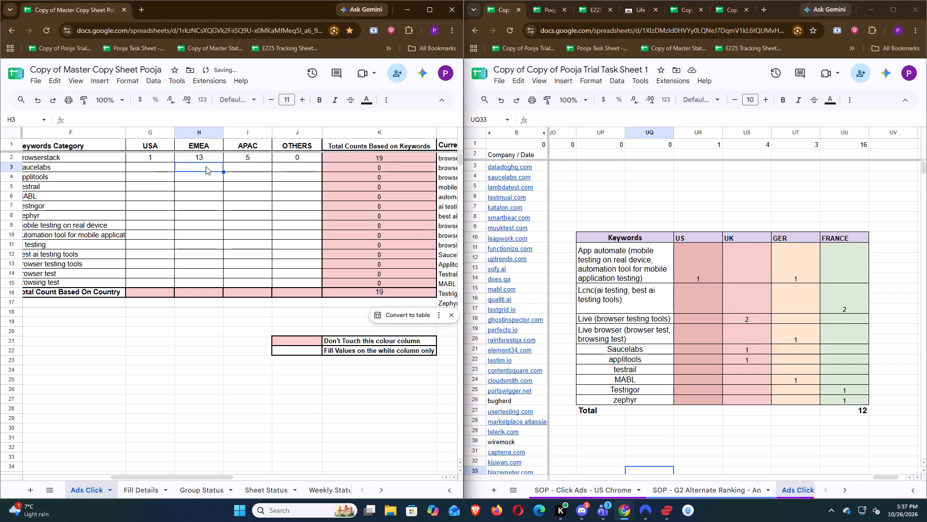
key("1")
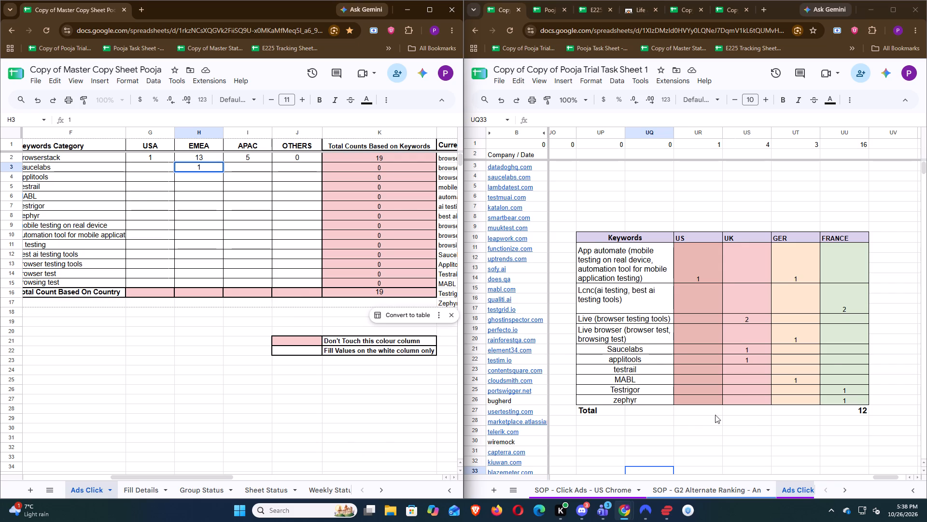
left_click(246, 169)
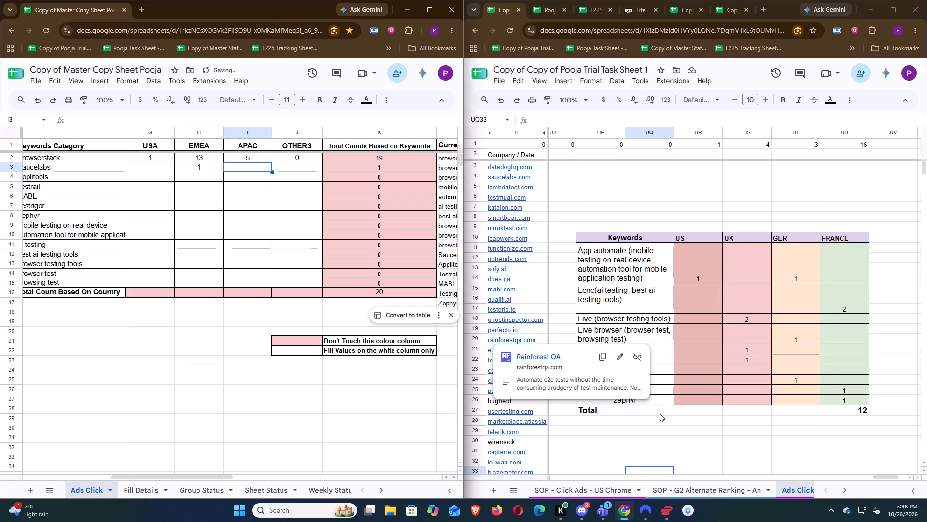
left_click(660, 413)
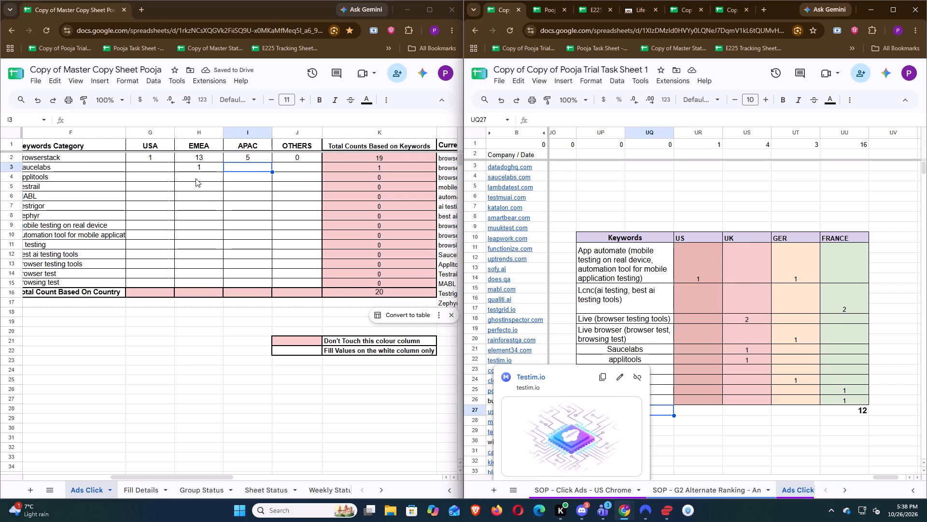
left_click(747, 453)
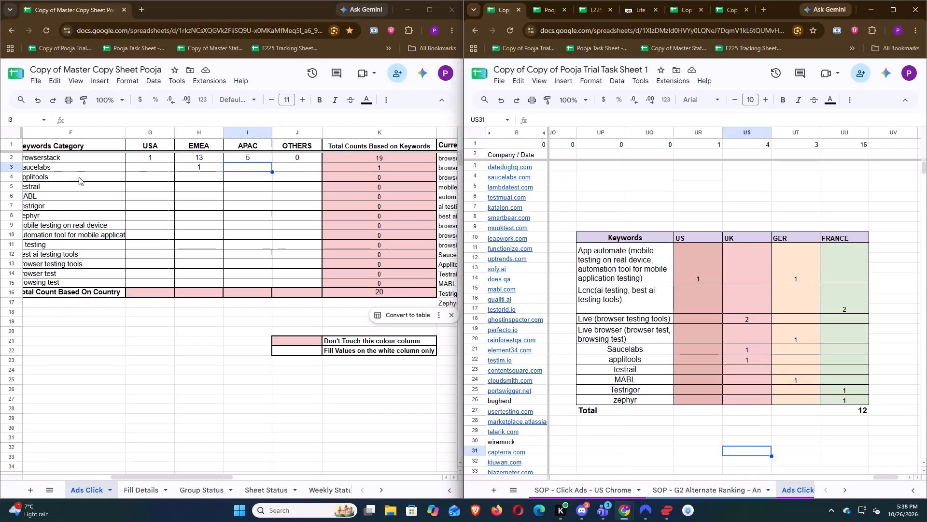
Enter an EMEA count of 1 each for the applitools, MABL, Testrigor and zephyr keywords on the Ads Click sheet.
left_click(208, 177)
key("1")
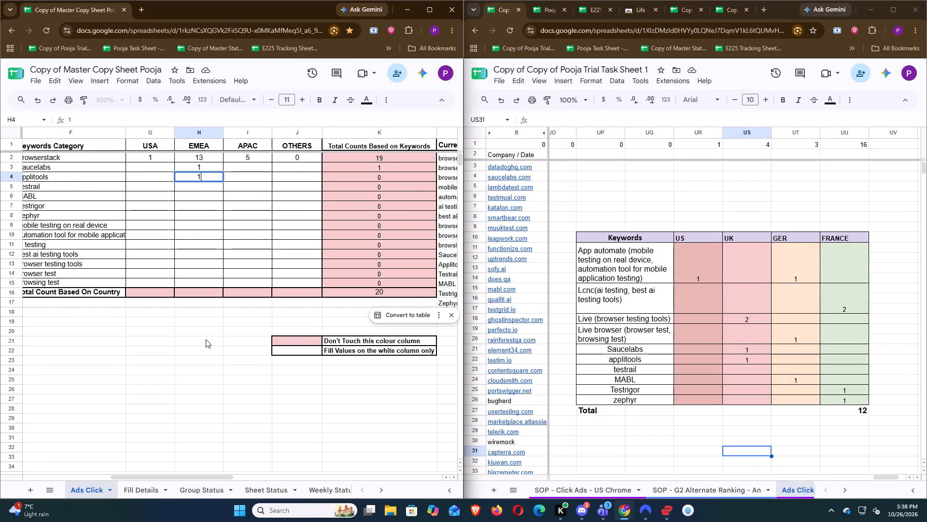
left_click(206, 339)
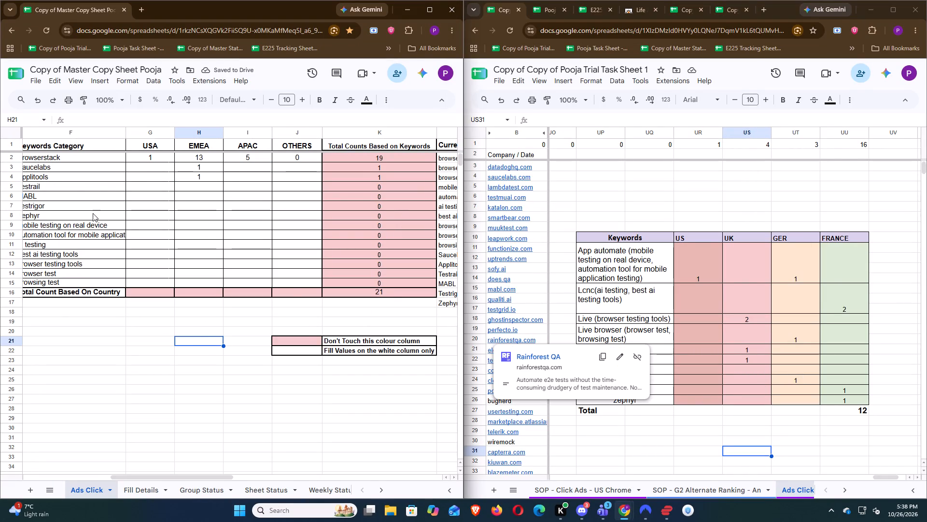
left_click(183, 196)
key("1")
left_click(187, 357)
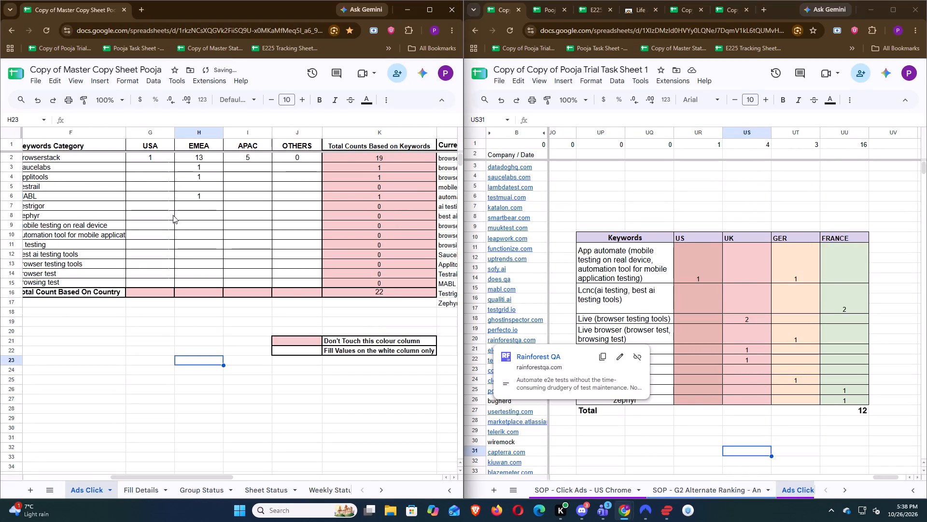
left_click(184, 203)
key("1")
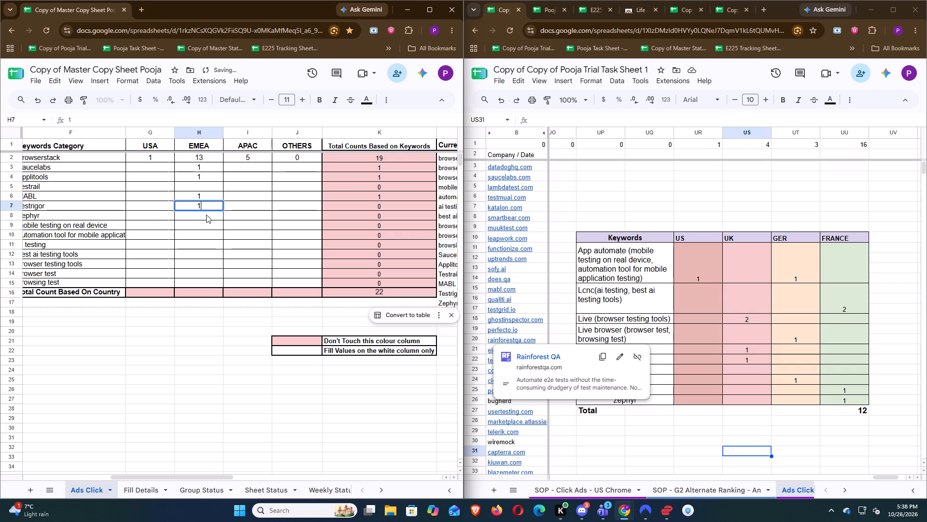
left_click(206, 215)
key("1")
left_click(207, 341)
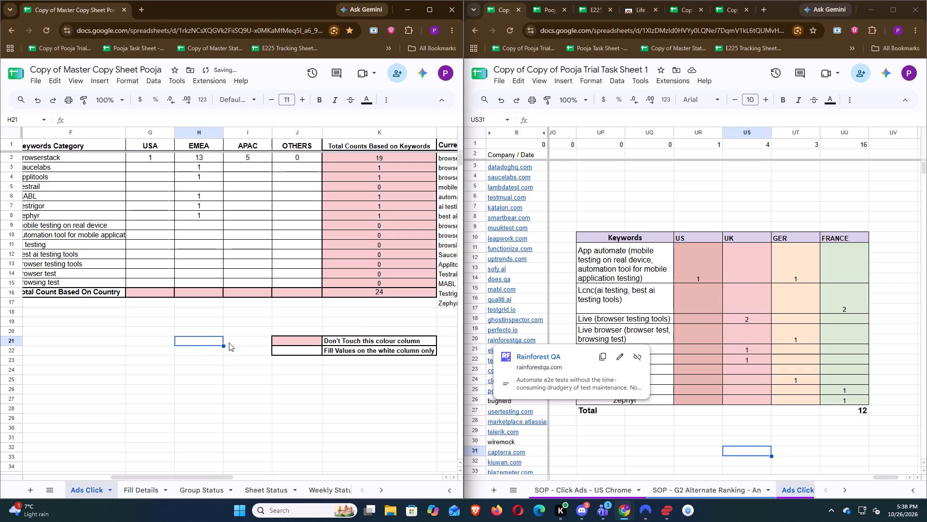
left_click(739, 429)
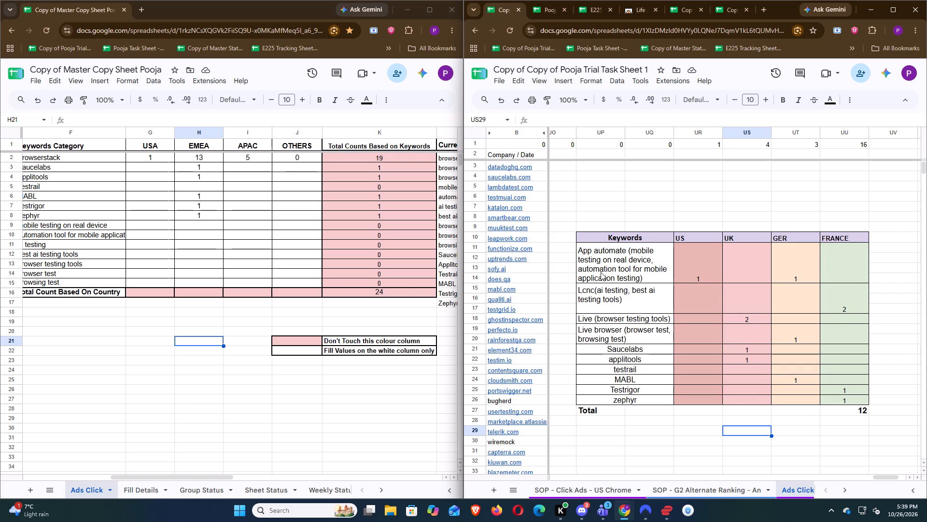
Enter a USA count of 1 for the mobile testing on real device keyword.
left_click(161, 225)
key("1")
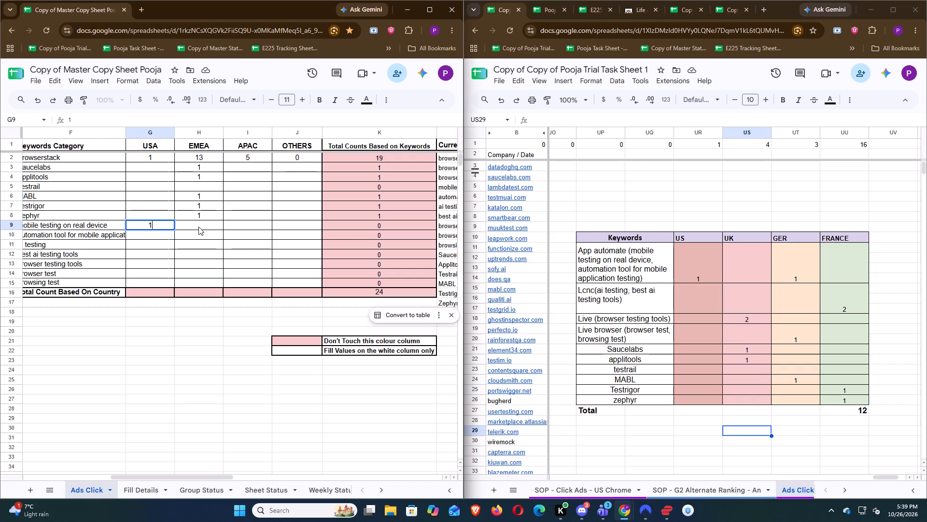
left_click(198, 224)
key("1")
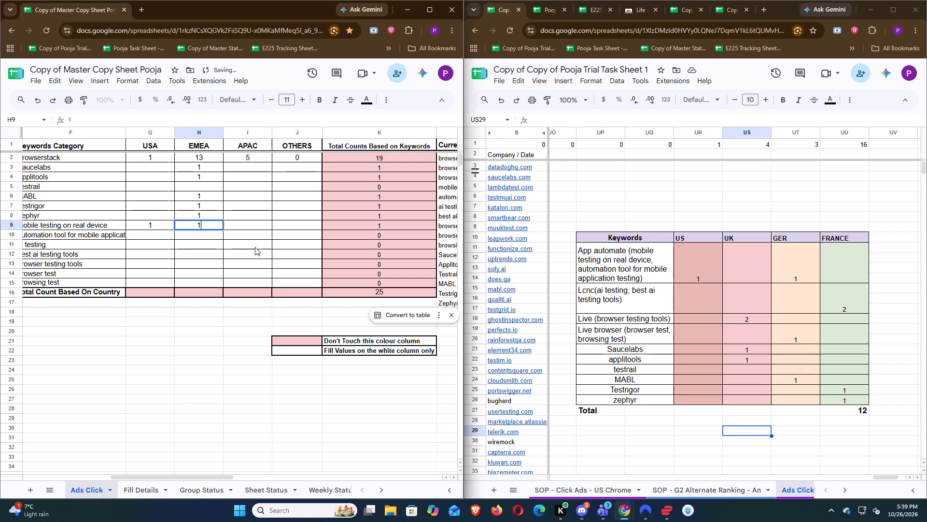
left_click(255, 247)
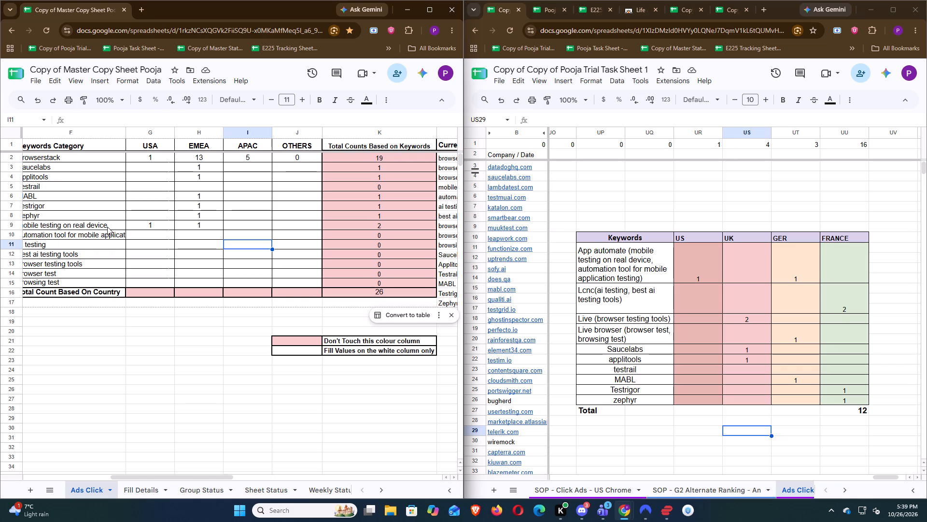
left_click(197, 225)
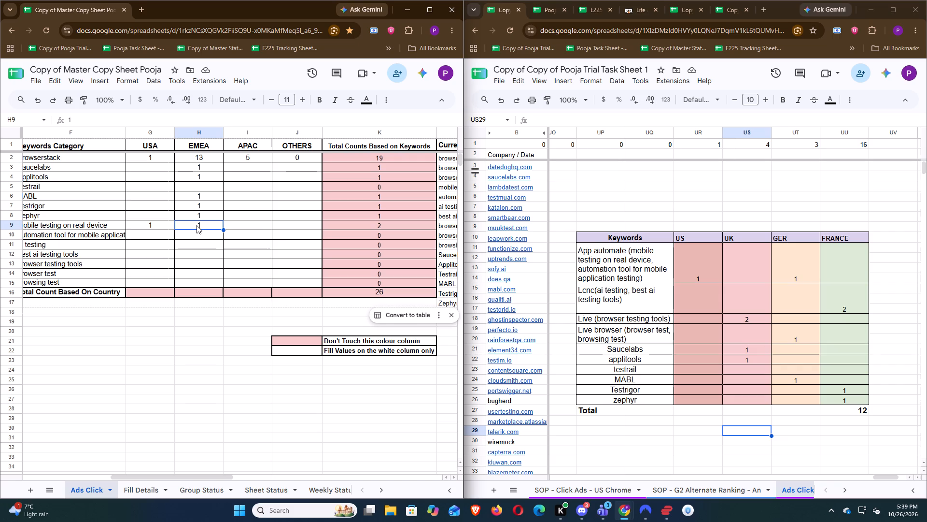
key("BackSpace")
Enter an EMEA count of 1 for the automation tool for mobile application testing keyword.
left_click(190, 233)
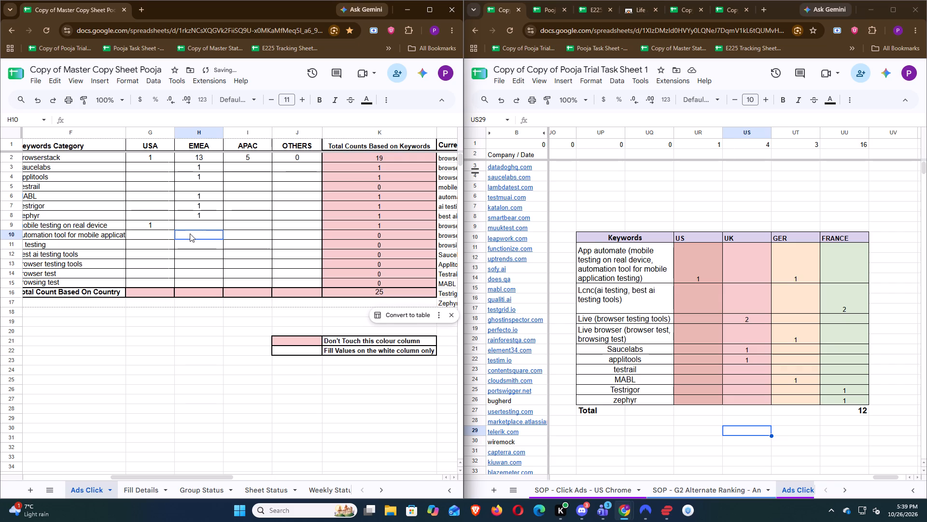
key("1")
left_click(197, 262)
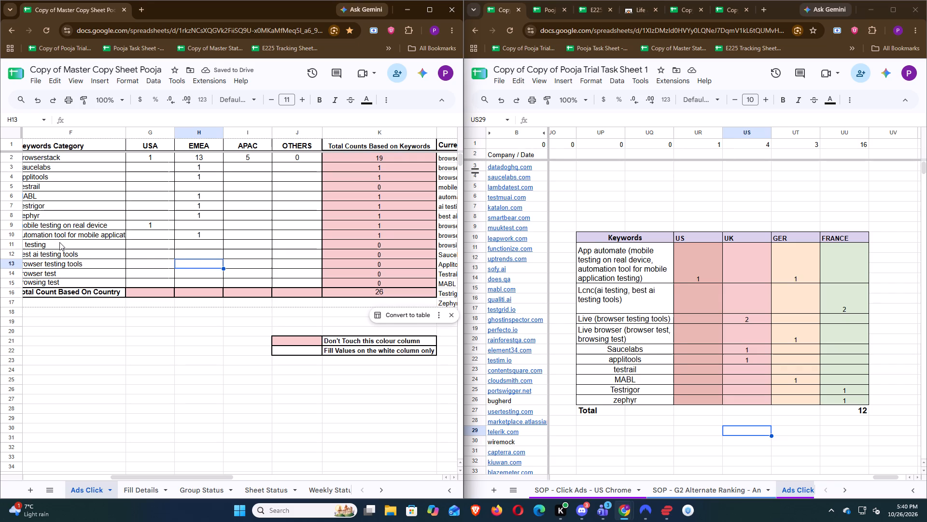
Enter EMEA counts of 2 for ai testing, 2 for browser testing tools and 1 for browsing test.
left_click(205, 245)
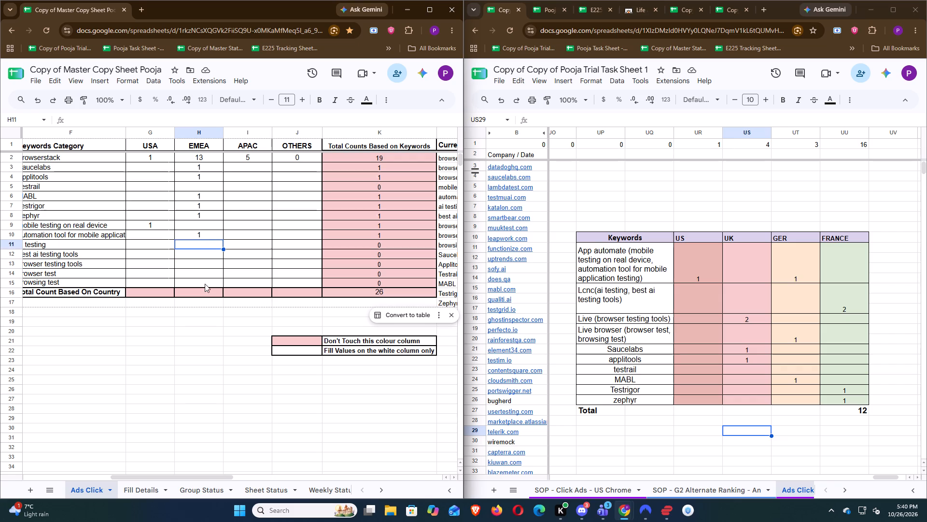
key("2")
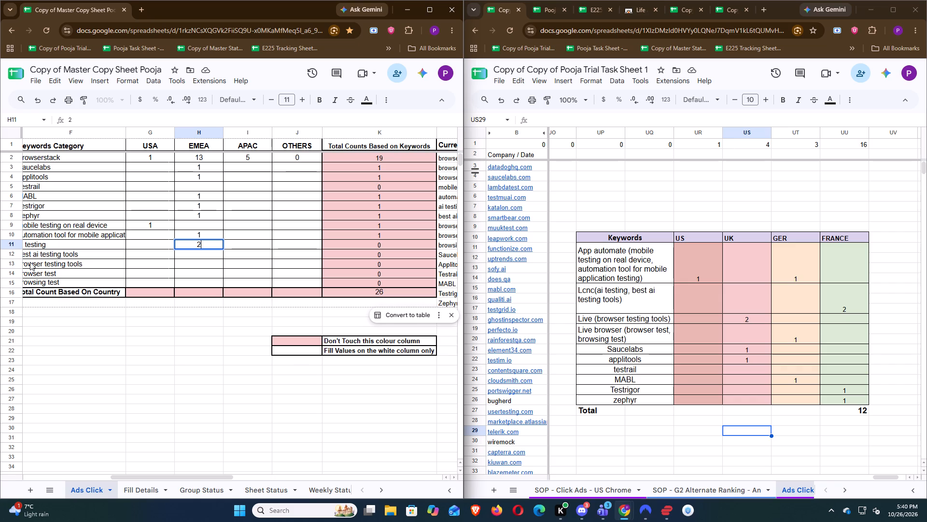
left_click(185, 263)
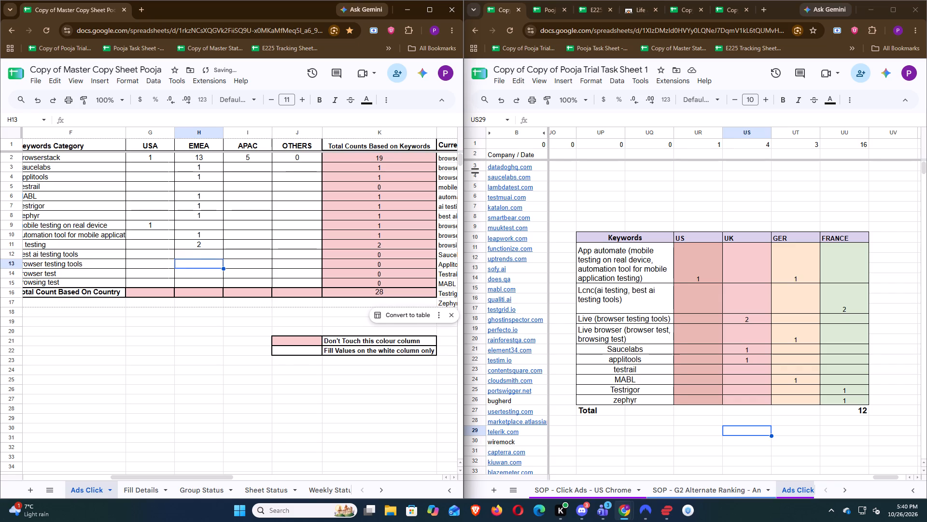
key("2")
left_click(245, 260)
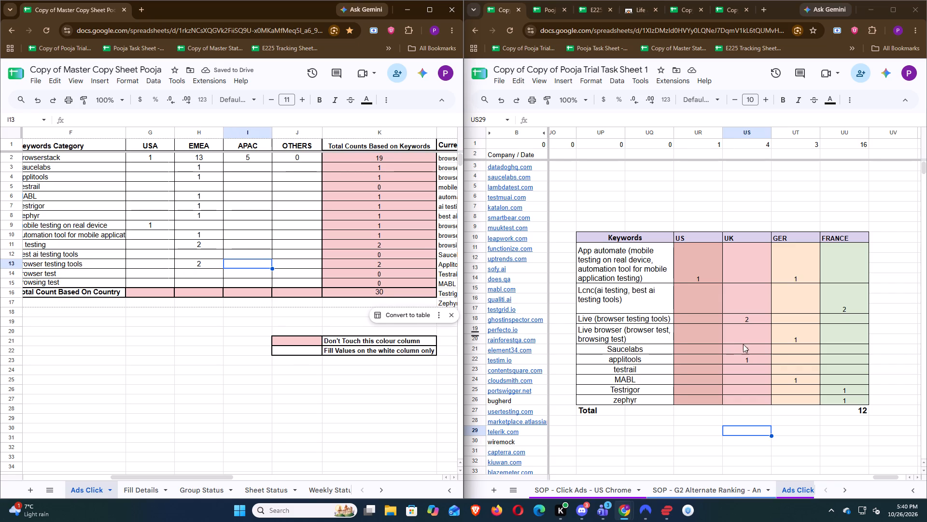
left_click(195, 273)
left_click(197, 284)
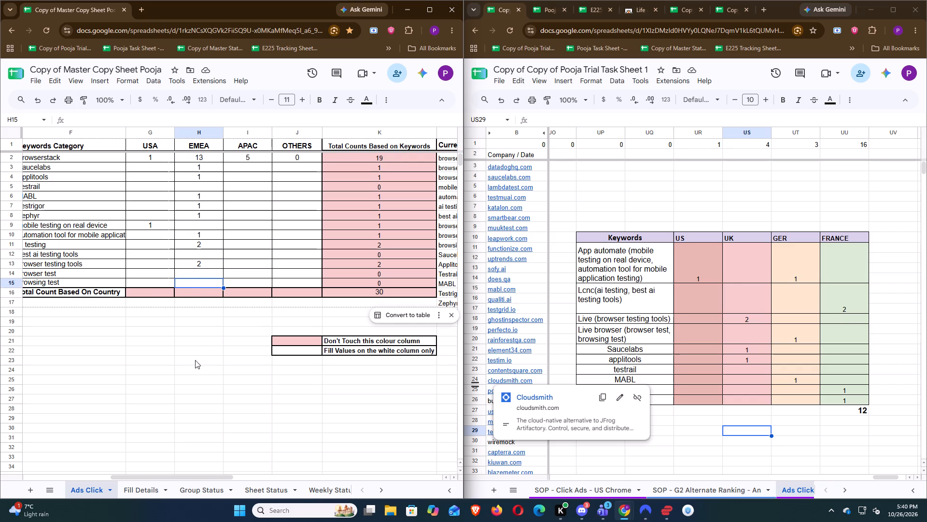
key("1")
left_click(197, 353)
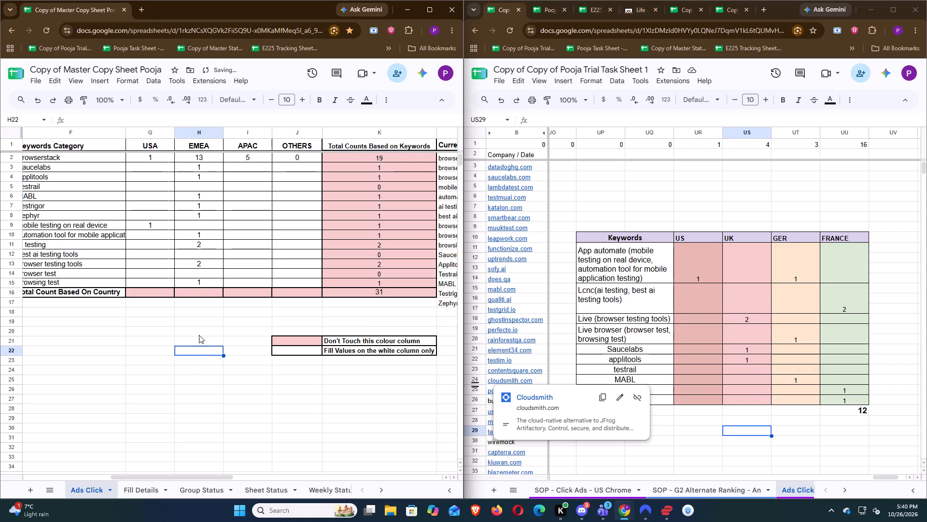
Open the master copy's Fill Details sheet, maximize its window and review the Automatic and Manual values for each category.
left_click(142, 491)
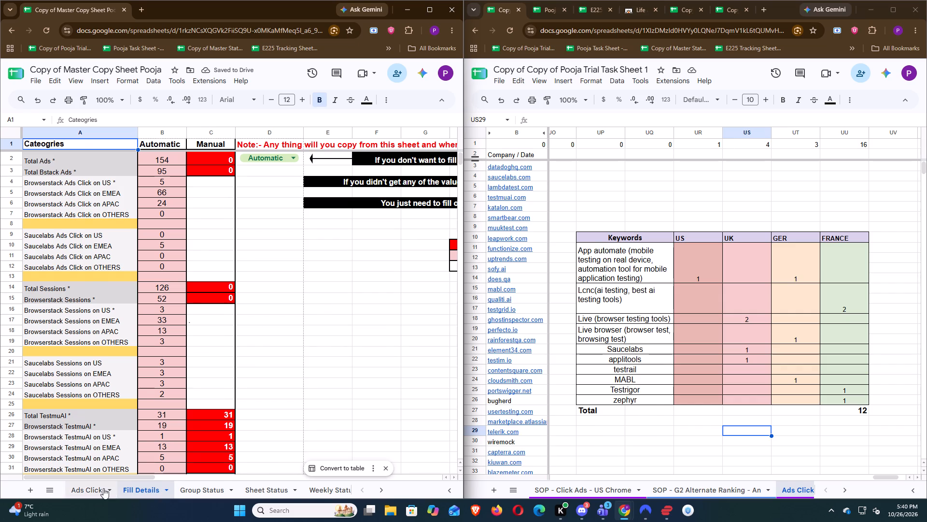
left_click(103, 488)
left_click(153, 493)
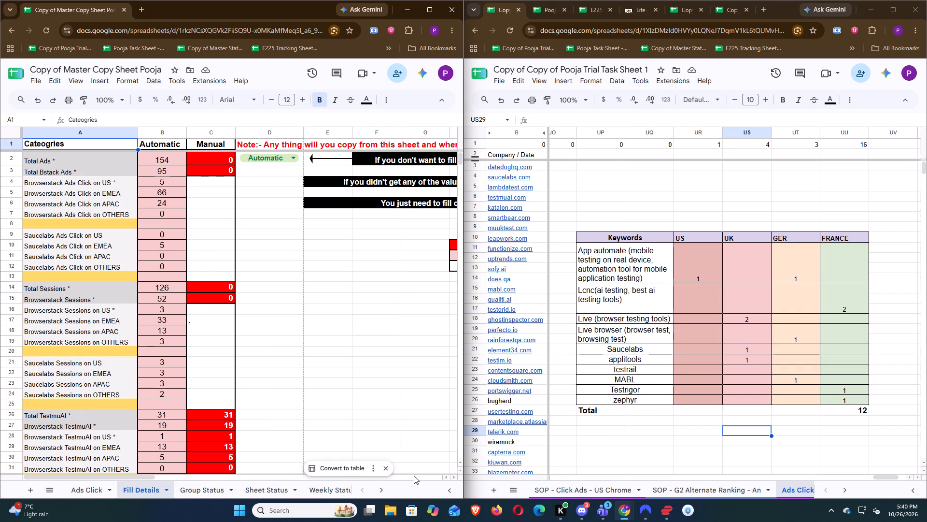
left_click(382, 469)
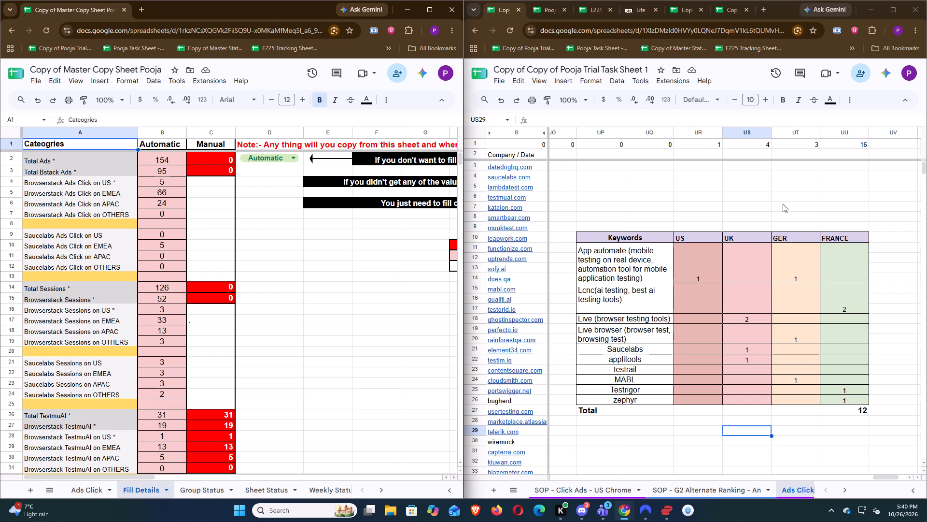
left_click_drag(181, 11, 515, 94)
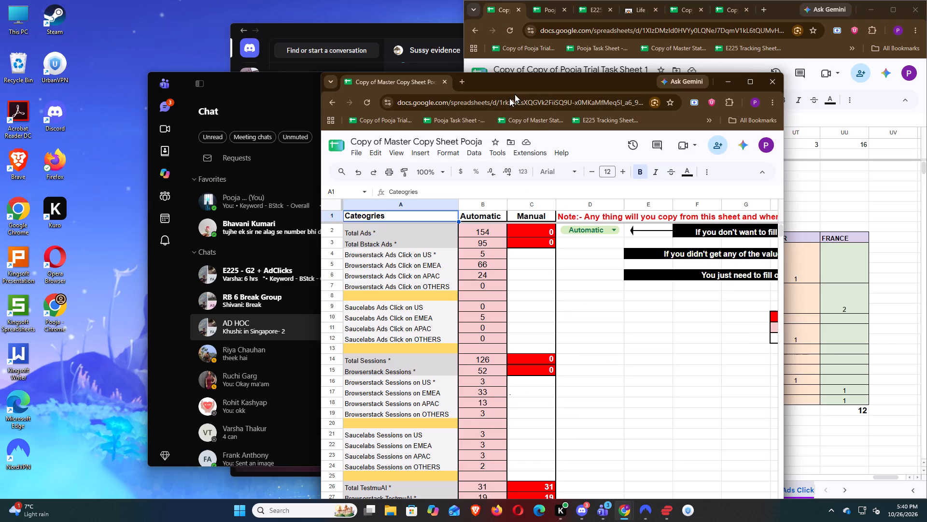
left_click_drag(515, 94, 633, 0)
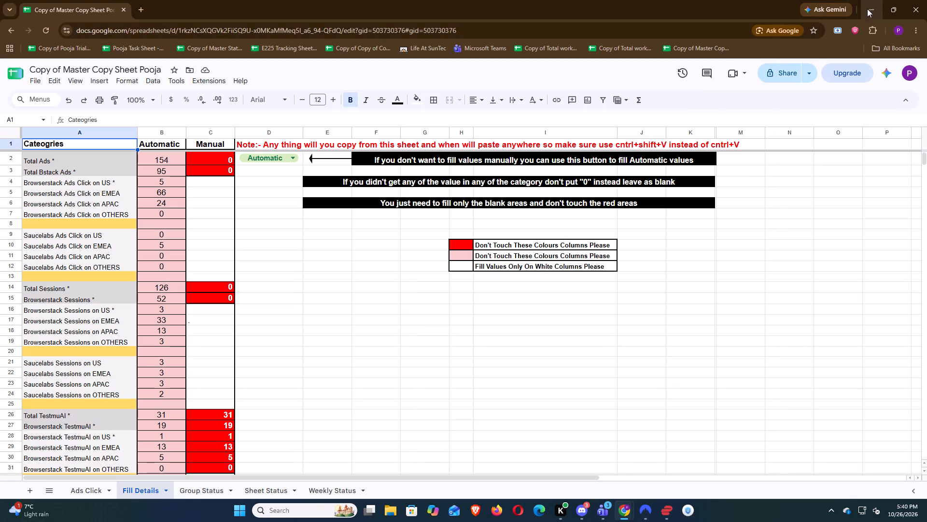
scroll(205, 450, "down", 2)
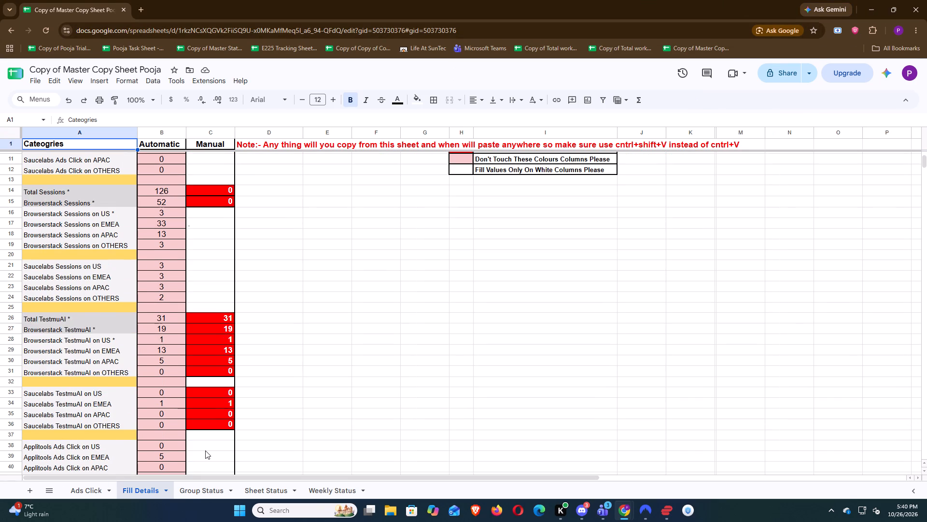
scroll(205, 450, "down", 2)
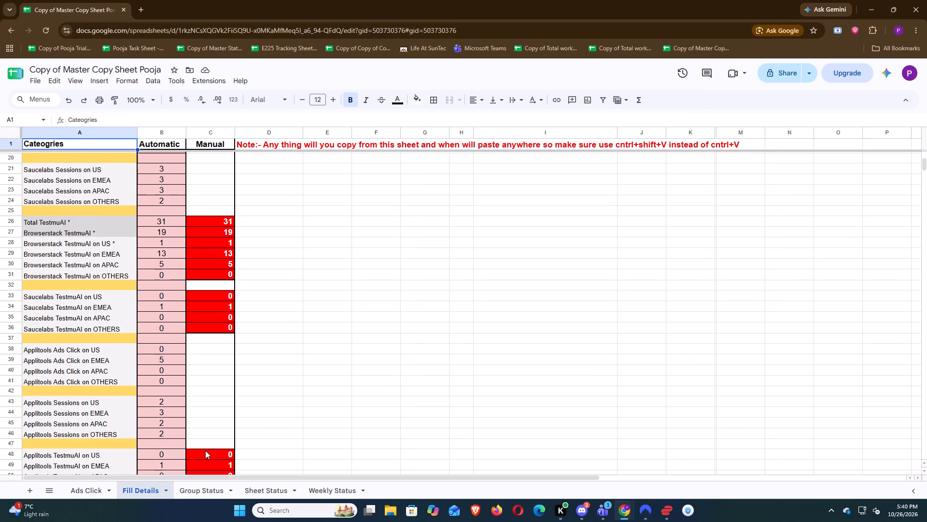
scroll(205, 450, "down", 1)
scroll(205, 450, "up", 7)
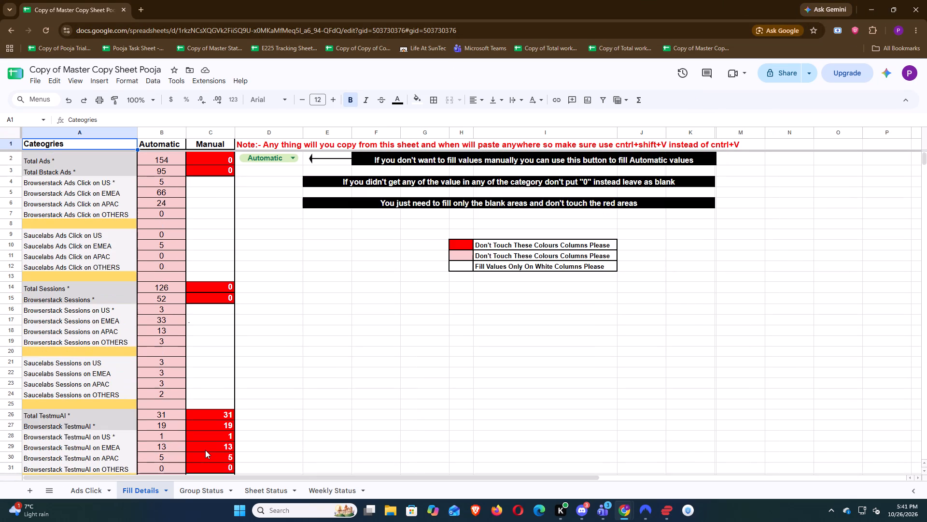
scroll(205, 450, "up", 3)
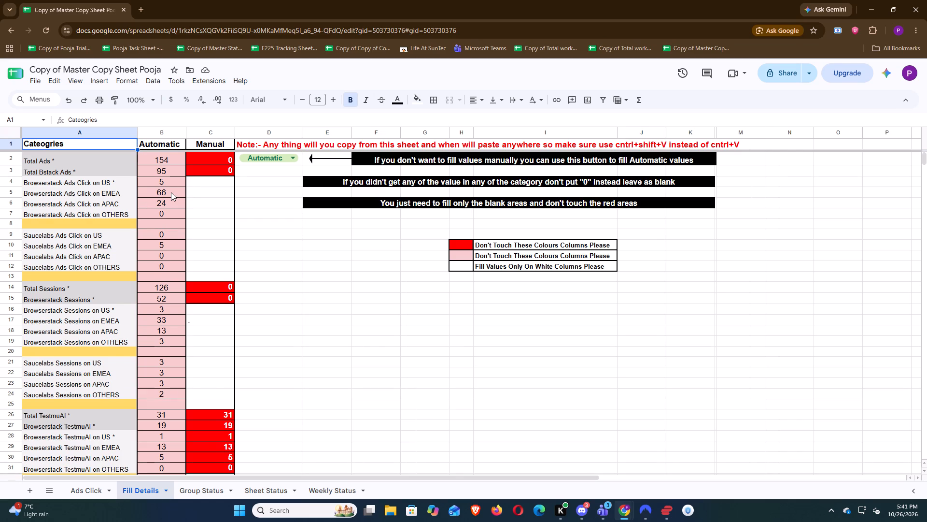
Open the master copy's Group Status sheet.
left_click(204, 489)
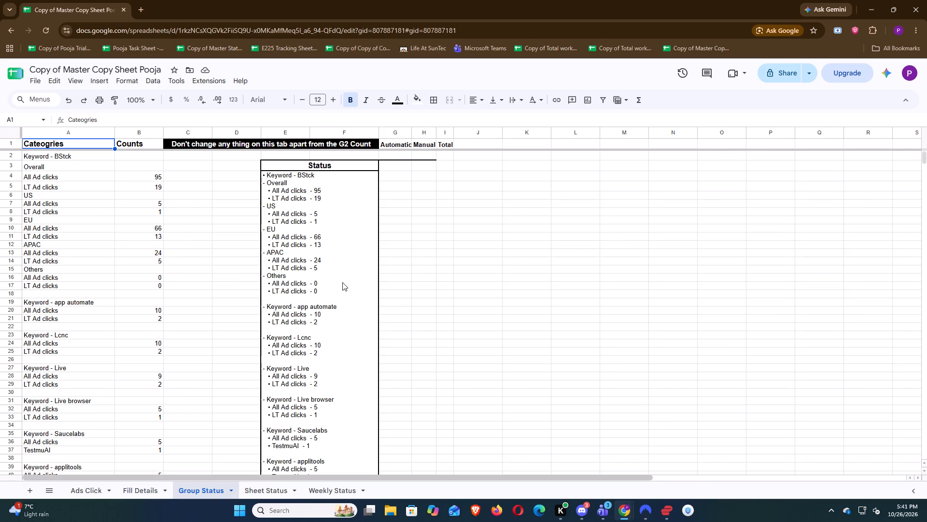
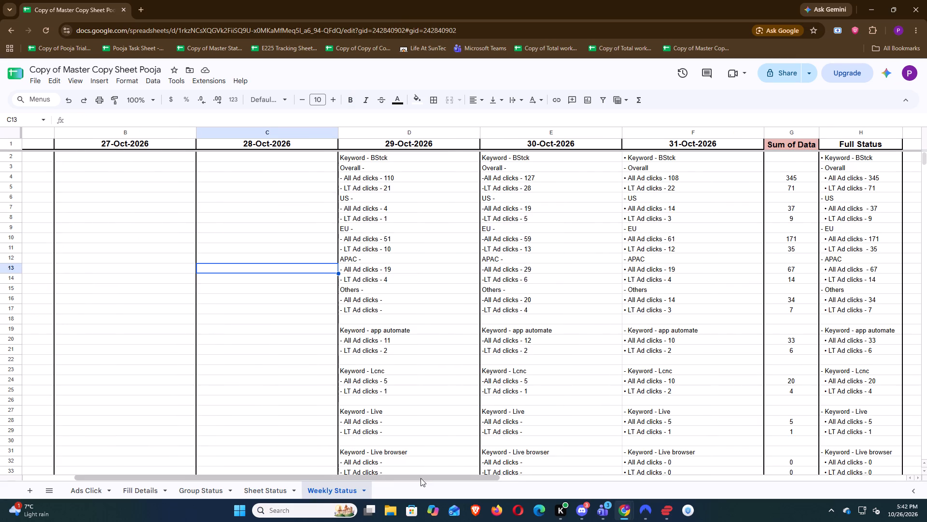
Paste the copied group status into the 26-Oct-2026 column of the Weekly Status sheet, starting at cell A2.
left_click_drag(421, 478, 266, 470)
left_click(109, 159)
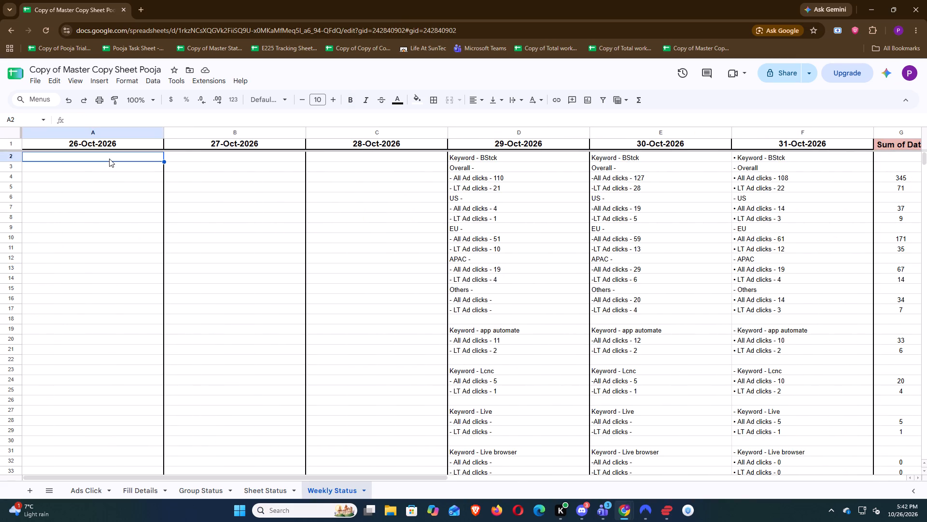
key("ctrl+v")
left_click(384, 234)
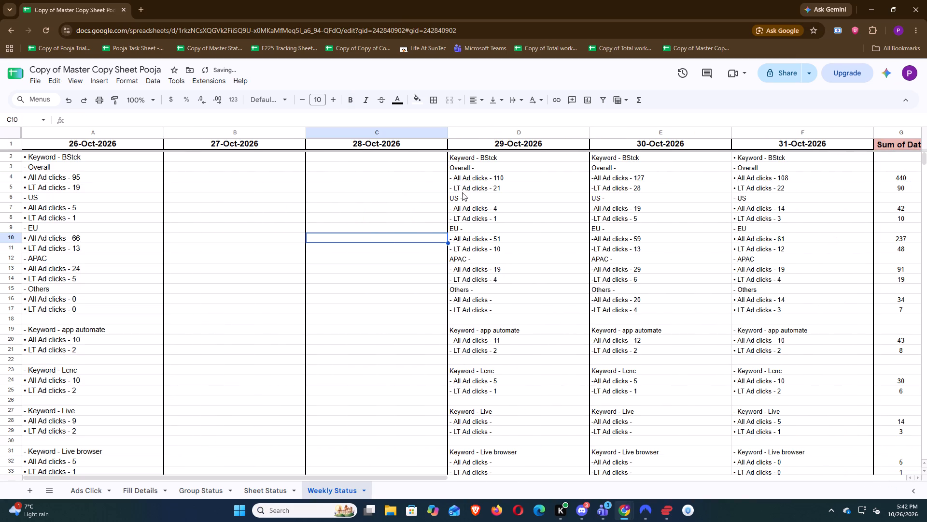
Clear the old entries under 29-Oct-2026, 30-Oct-2026 and 31-Oct-2026 in Weekly Status, cells D2 to F59.
left_click_drag(495, 158, 819, 498)
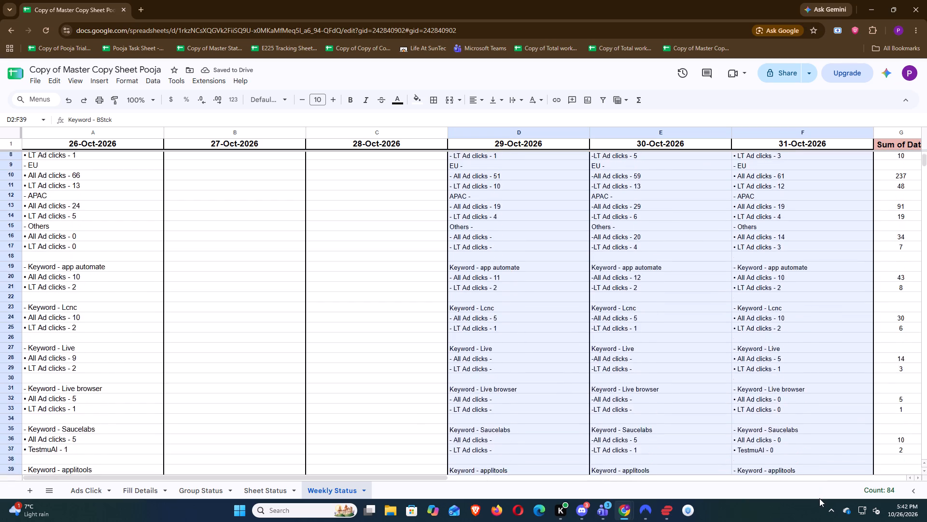
left_click_drag(819, 498, 790, 330)
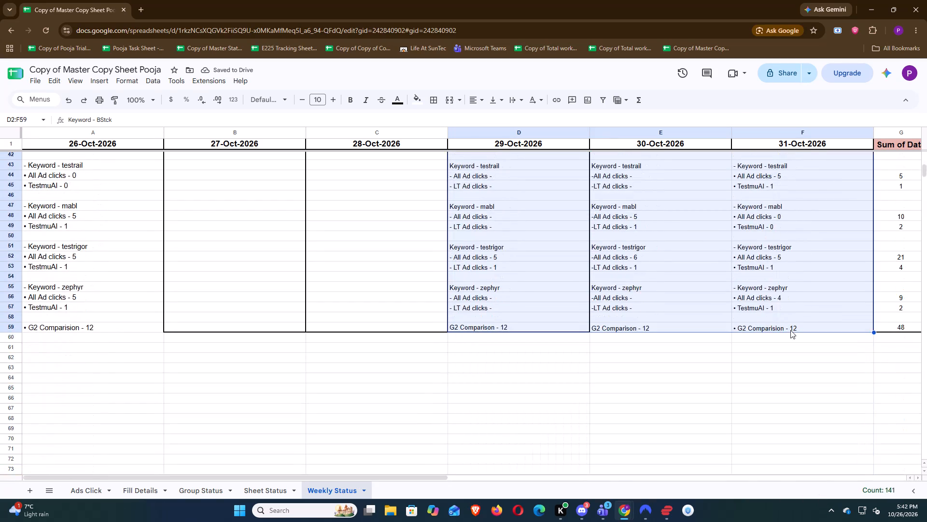
key("BackSpace")
left_click(391, 422)
scroll(391, 422, "up", 5)
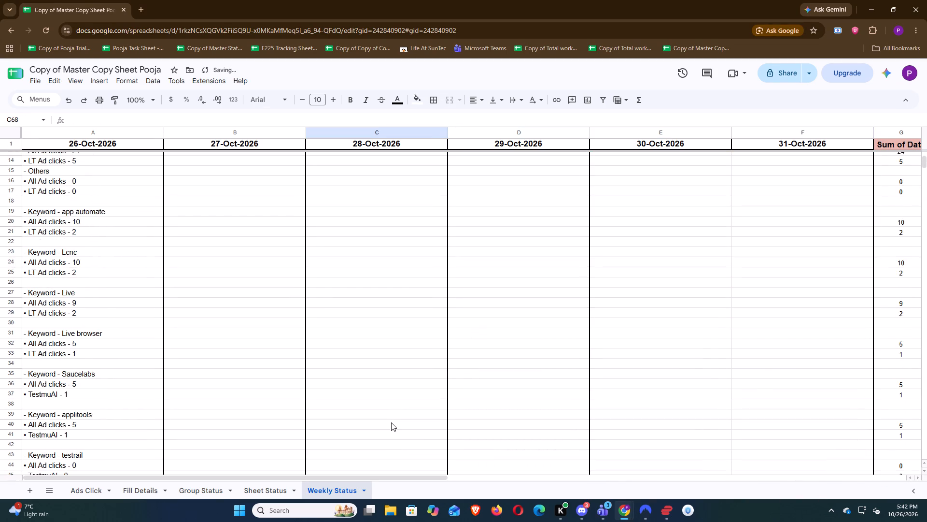
scroll(391, 422, "up", 5)
scroll(104, 246, "up", 5)
Copy all the Counts values in the Sheet Status sheet, from B2 down to B350.
left_click(281, 493)
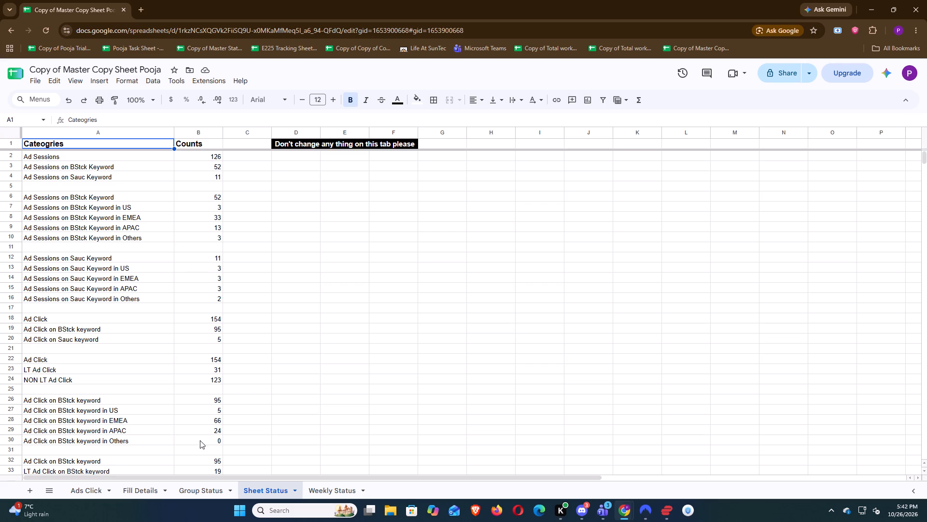
left_click(207, 154)
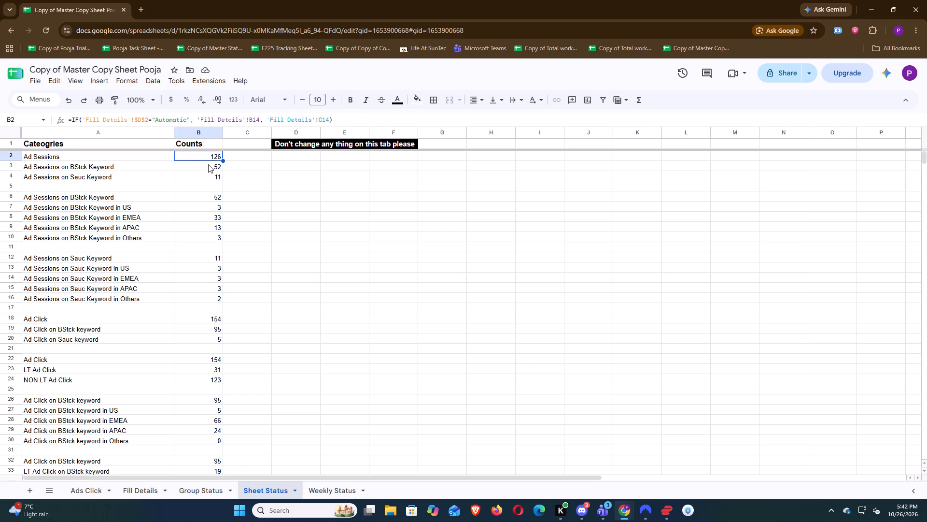
key("ctrl+shift+Down")
key("ctrl+shift+Down")
key("ctrl+shift+Down")
key("ctrl+shift+Down")
key("ctrl+shift+Down")
key("ctrl+shift+Down")
key("ctrl+shift+Down")
key("ctrl+shift+Down")
key("ctrl+shift+Down")
key("ctrl+shift+Down")
key("ctrl+shift+Down")
key("ctrl+shift+Down")
key("ctrl+shift+Down")
key("ctrl+shift+Down")
key("ctrl+shift+Down")
key("ctrl+shift+Down")
key("ctrl+shift+Down")
key("ctrl+shift+Down")
key("ctrl+shift+Down")
key("ctrl+shift+Down")
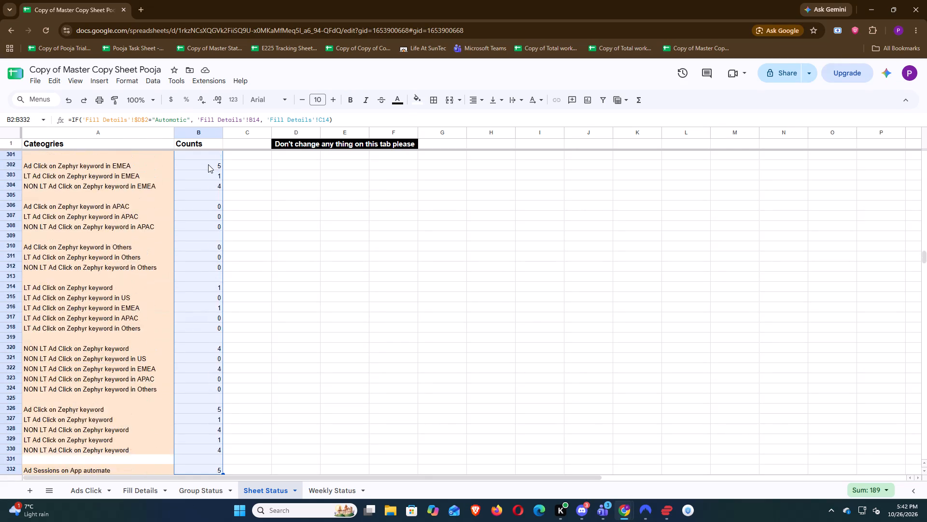
key("ctrl+shift+Up")
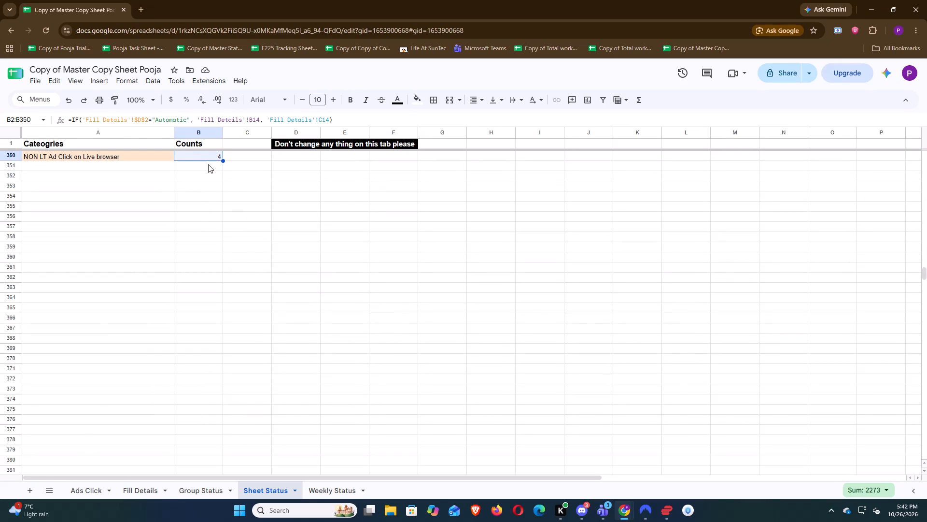
key("ctrl+c")
key("Down")
key("Up")
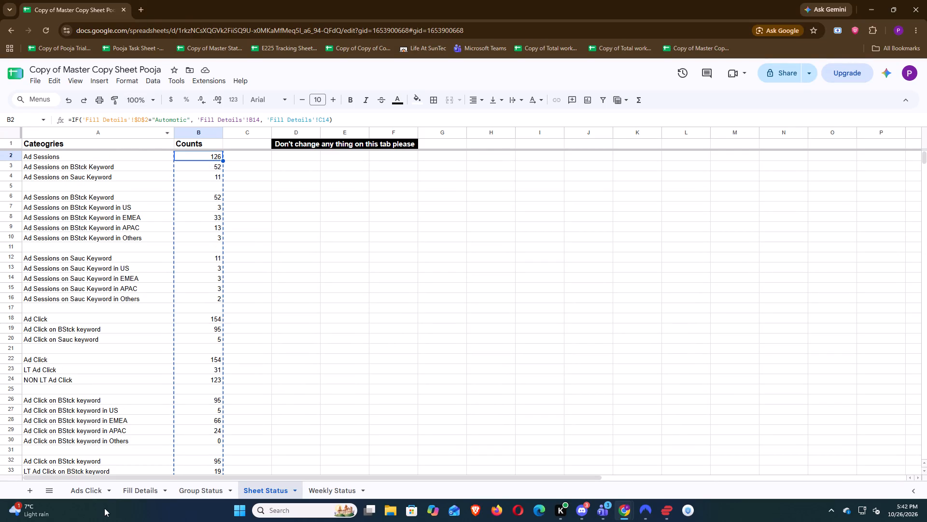
Return to the Ads Click sheet and view the keyword counts by region.
left_click(86, 490)
left_click(453, 413)
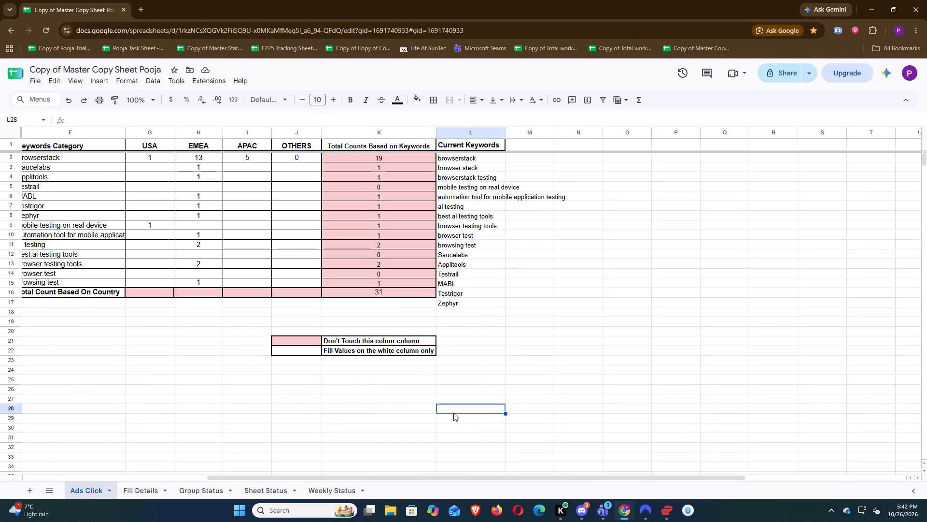
left_click_drag(518, 478, 450, 478)
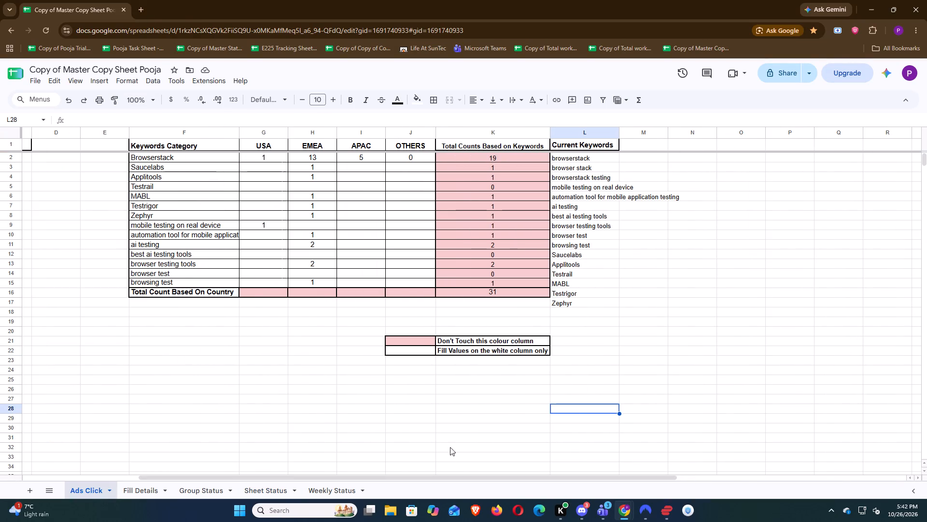
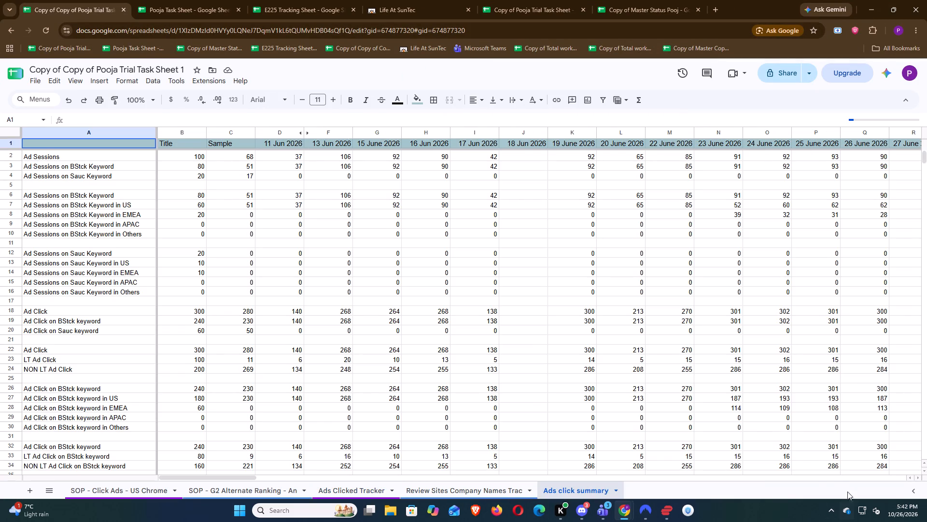
Extend the date header row of the Ads click summary sheet to 26 October 2026 in DQ1, checking today's date in the calendar.
left_click_drag(211, 476, 595, 477)
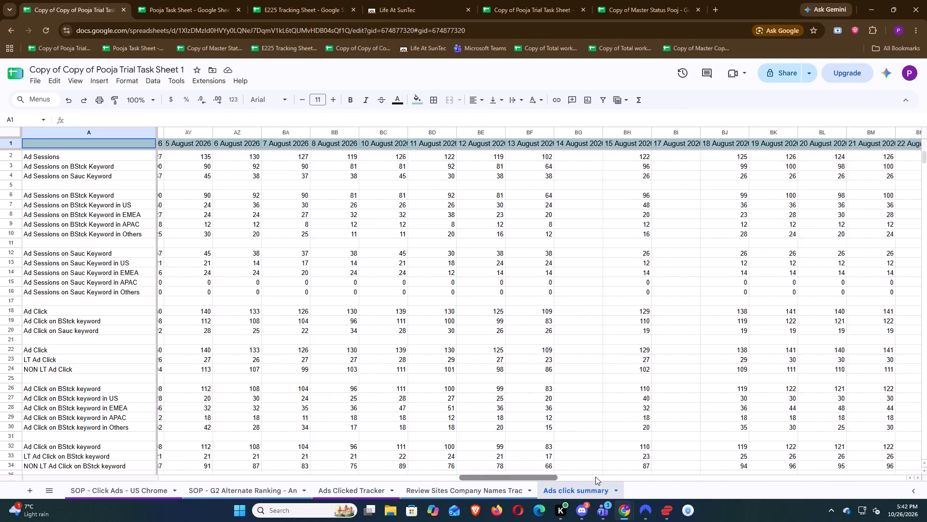
left_click_drag(595, 477, 876, 419)
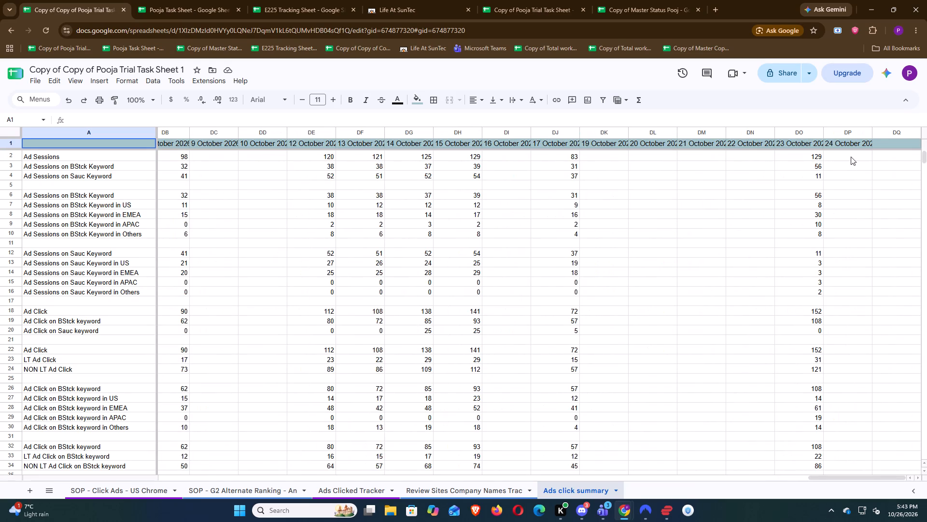
left_click(911, 502)
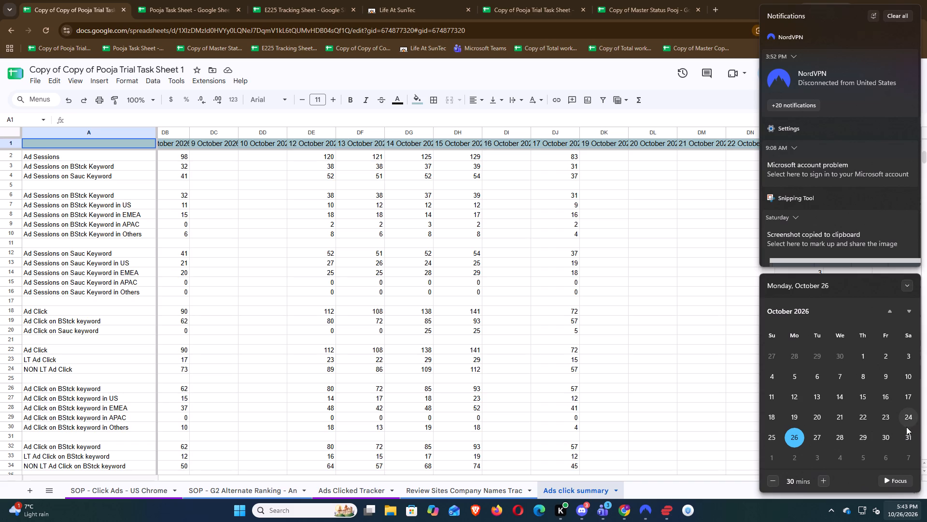
left_click(694, 399)
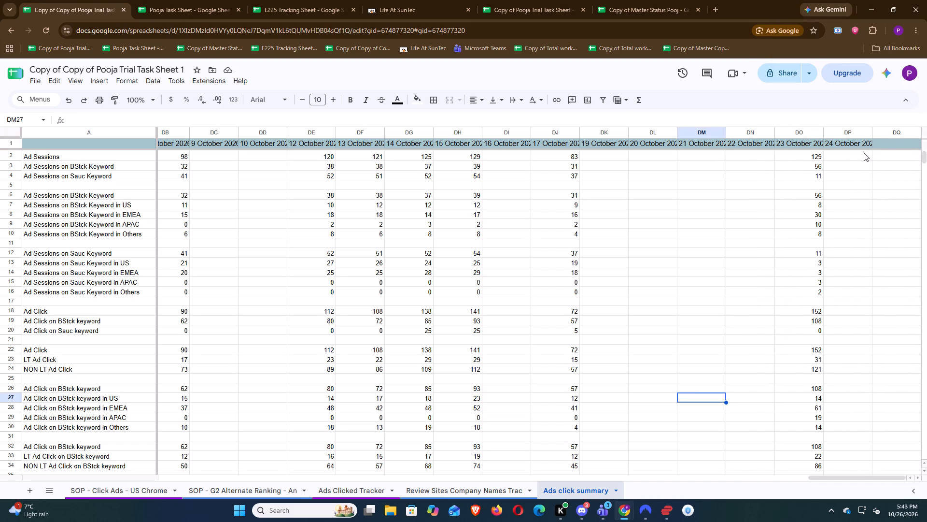
left_click(854, 141)
left_click_drag(872, 148, 886, 145)
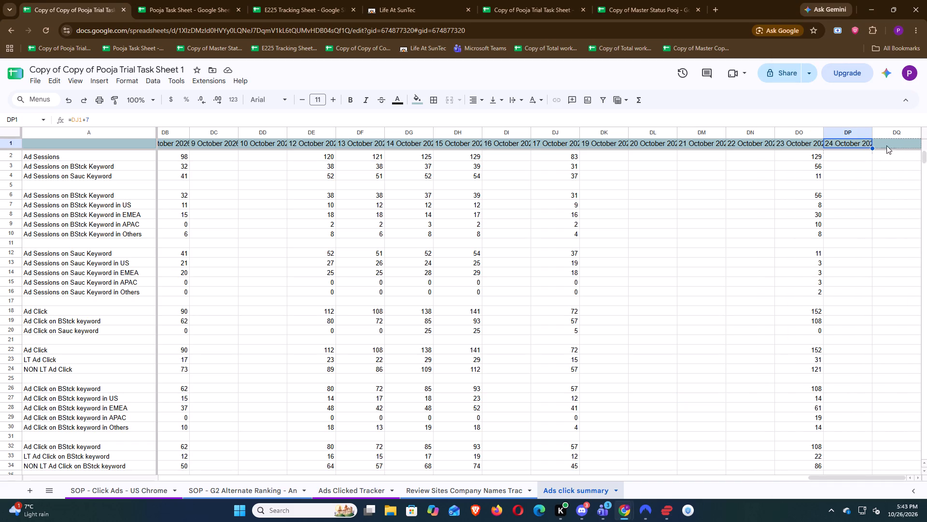
left_click_drag(886, 145, 888, 145)
Insert cells with a shift right at DQ2 and again at DR2 to add more columns at the sheet's end.
left_click(897, 155)
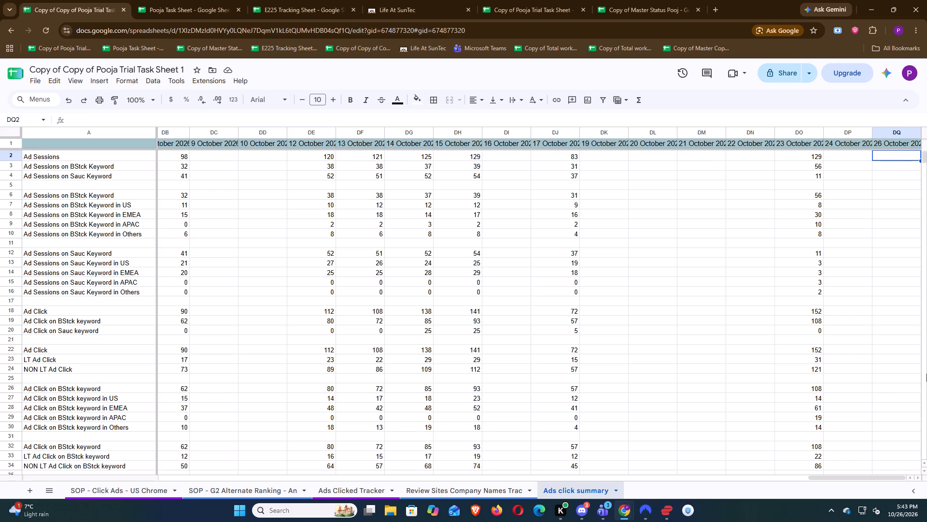
right_click(895, 158)
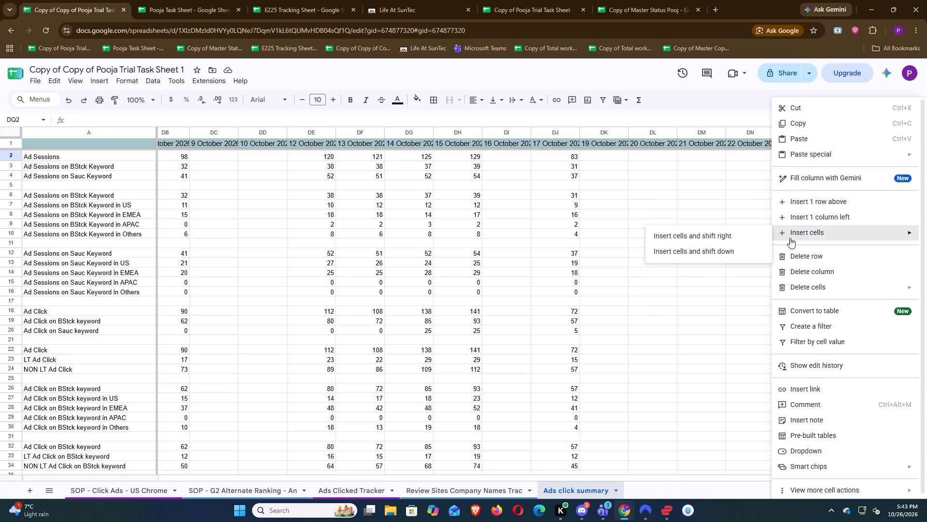
left_click(733, 236)
left_click_drag(839, 475, 898, 474)
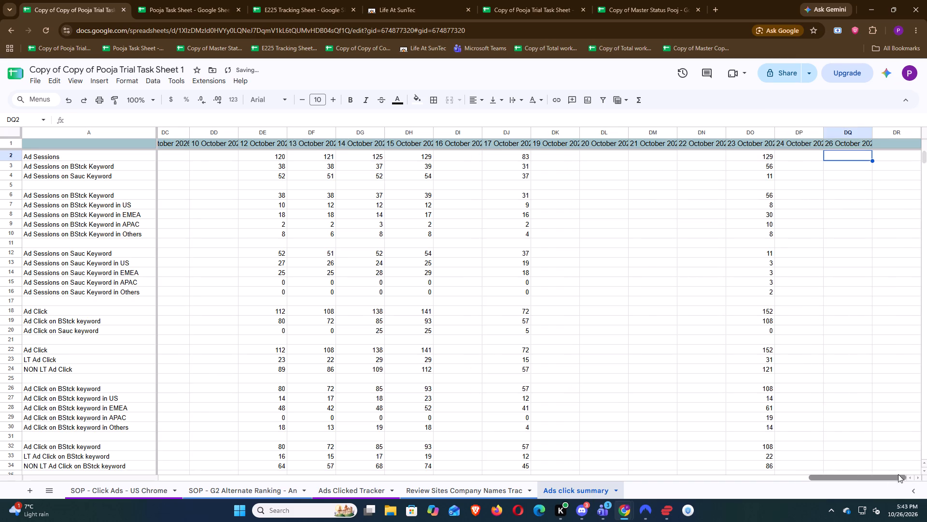
left_click_drag(898, 474, 899, 474)
right_click(890, 154)
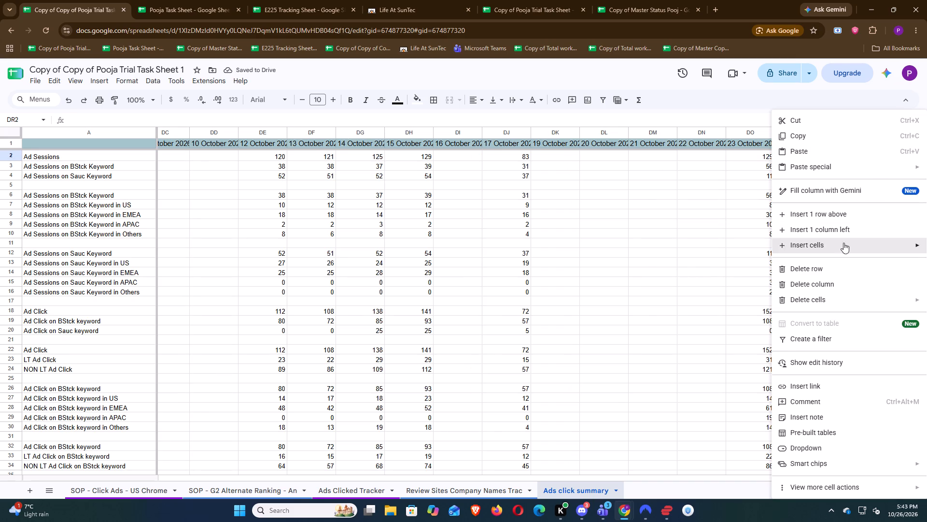
left_click(738, 246)
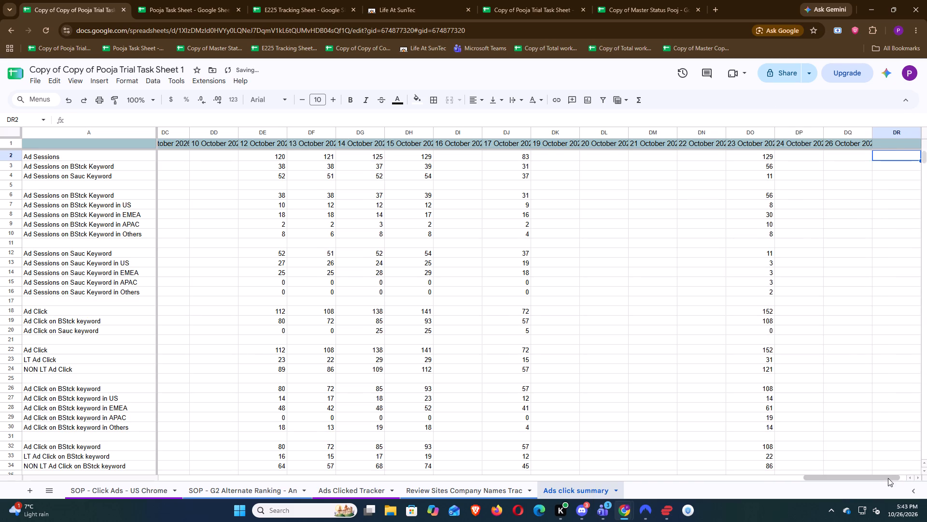
left_click_drag(882, 477, 916, 476)
Fill the header dates from DQ1 across to DS1, adding 27 October and 28 October 2026.
left_click(818, 144)
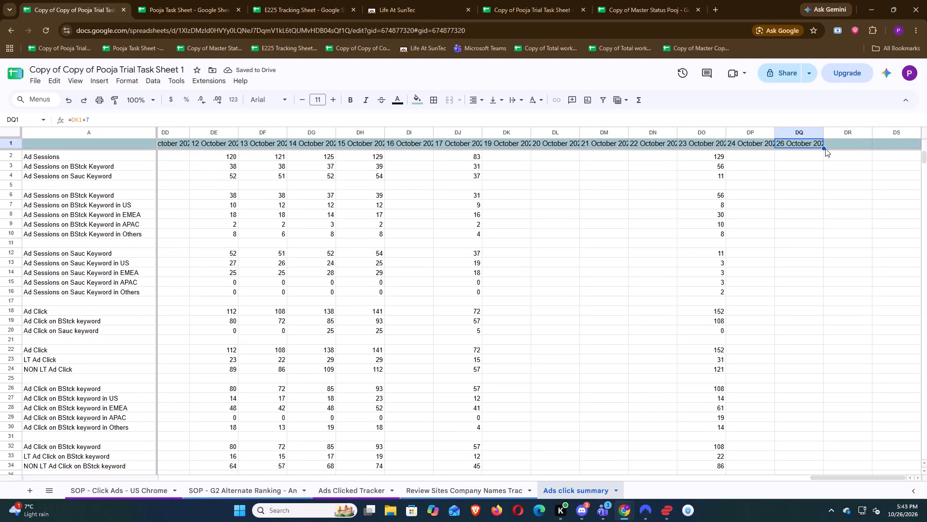
left_click_drag(824, 148, 913, 146)
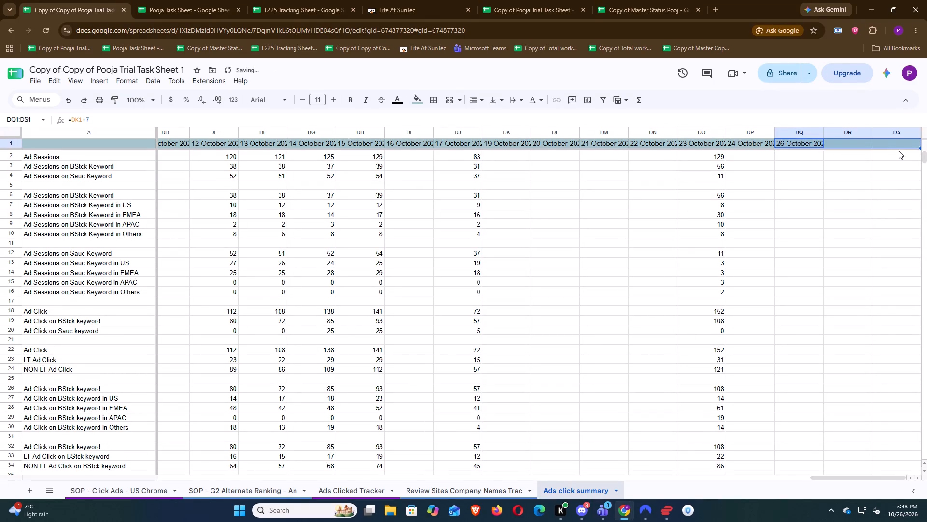
left_click(832, 200)
Paste the copied counts as values only into the 26 October 2026 column, starting at DQ2.
left_click(804, 155)
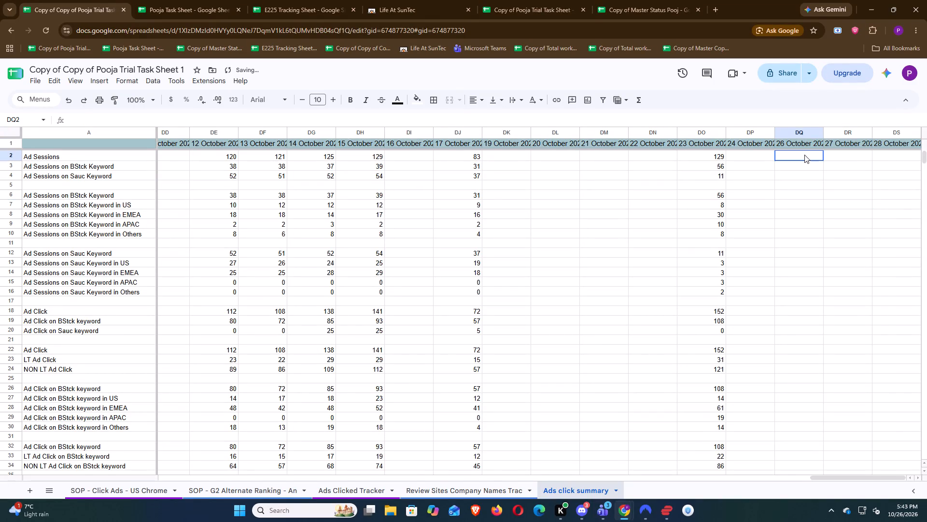
key("ctrl+shift+v")
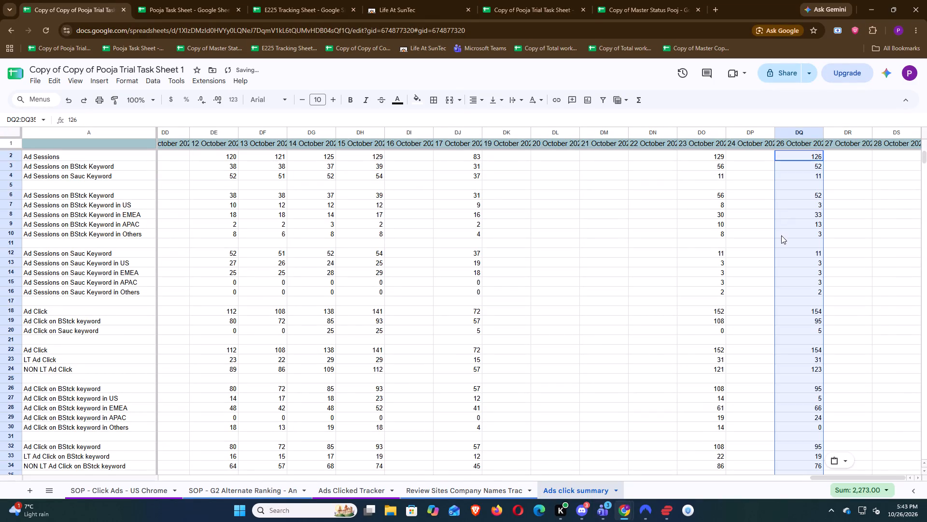
left_click(569, 241)
Switch to Pooja Task Sheet and bring up the last date columns of its Ads click summary sheet.
left_click(208, 0)
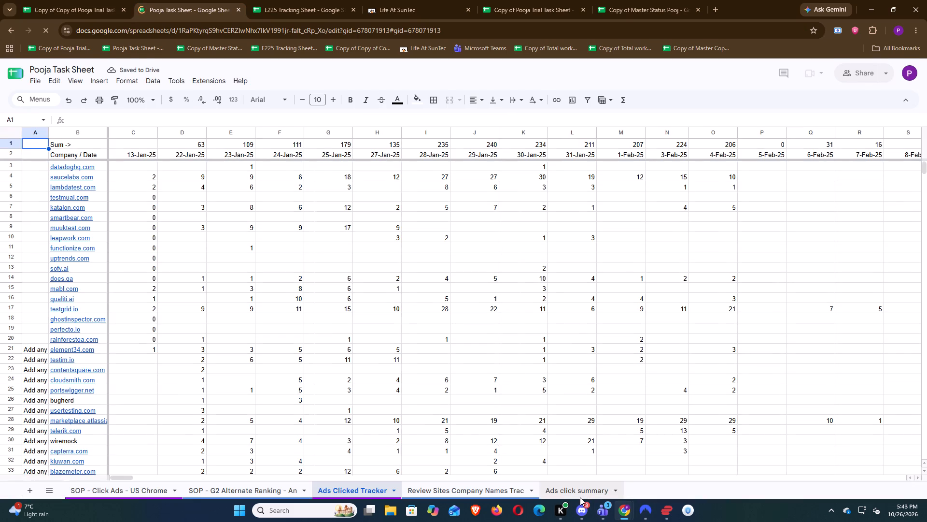
left_click(564, 489)
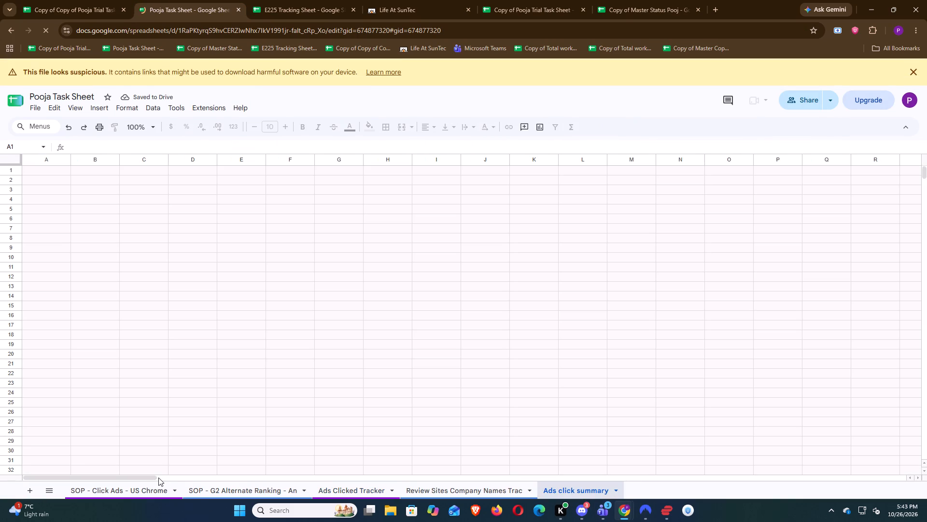
left_click_drag(202, 476, 247, 475)
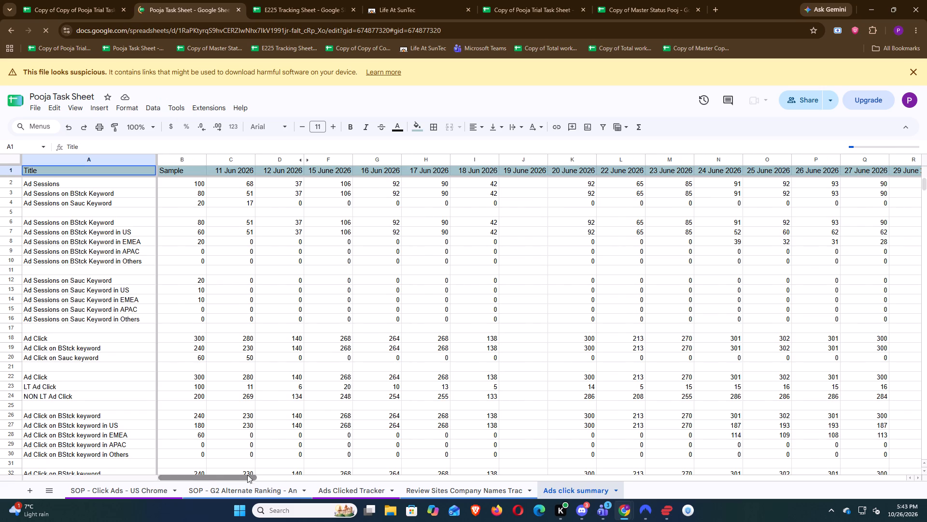
left_click_drag(247, 475, 865, 420)
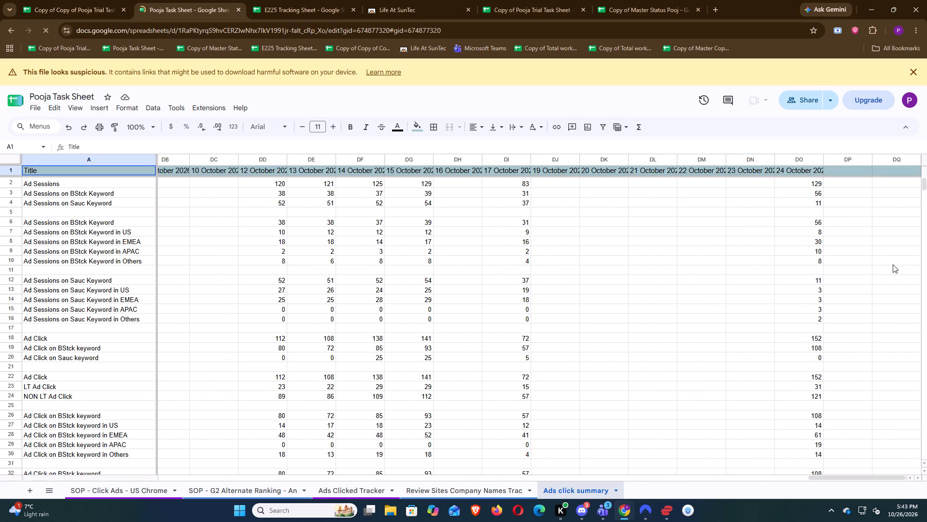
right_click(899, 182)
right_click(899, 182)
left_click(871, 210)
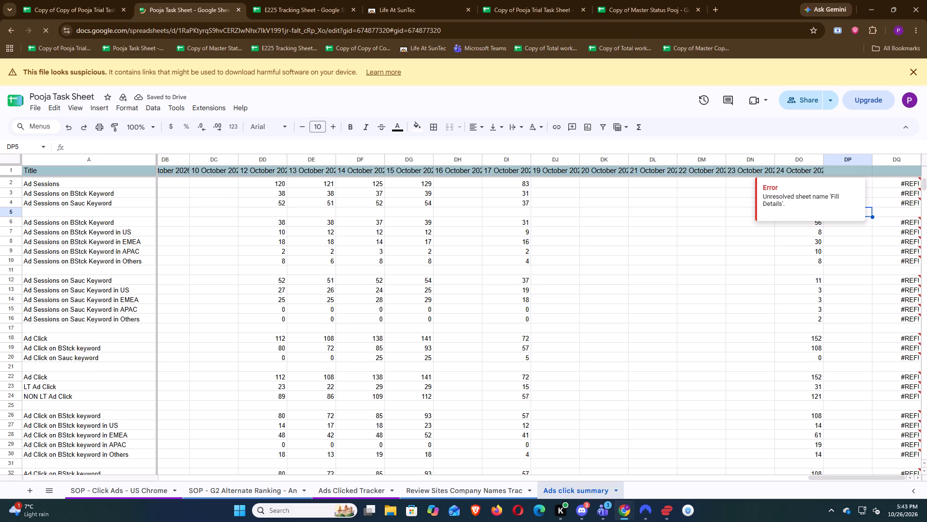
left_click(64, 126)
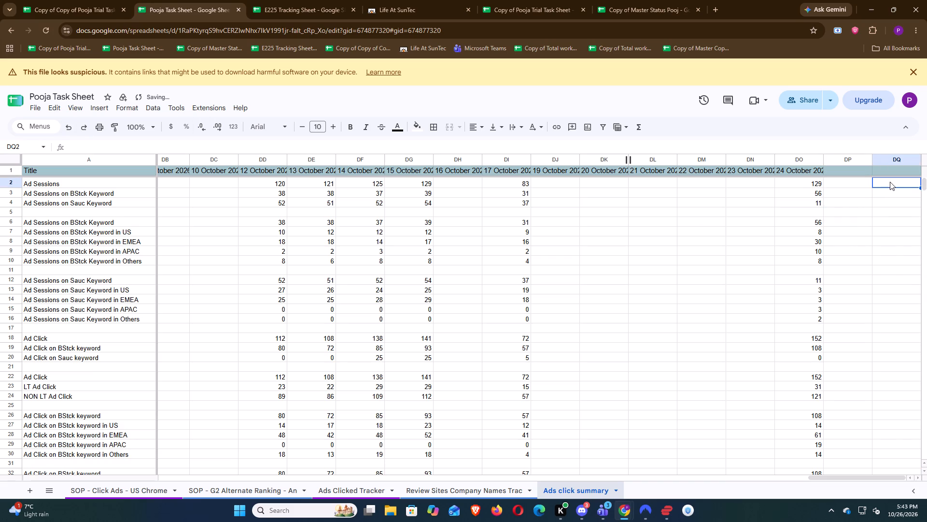
Insert a cell with a shift right at DQ2 to add a column to the Ads click summary sheet.
right_click(890, 182)
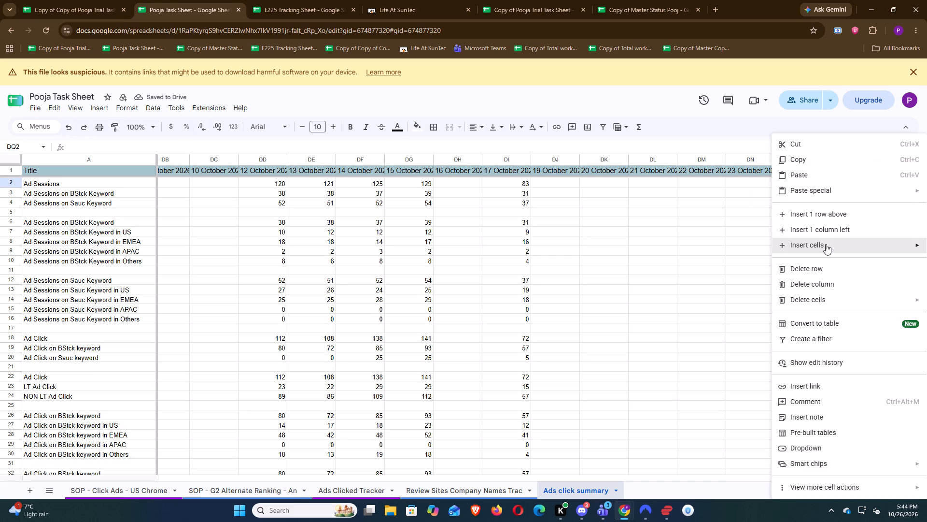
left_click(718, 254)
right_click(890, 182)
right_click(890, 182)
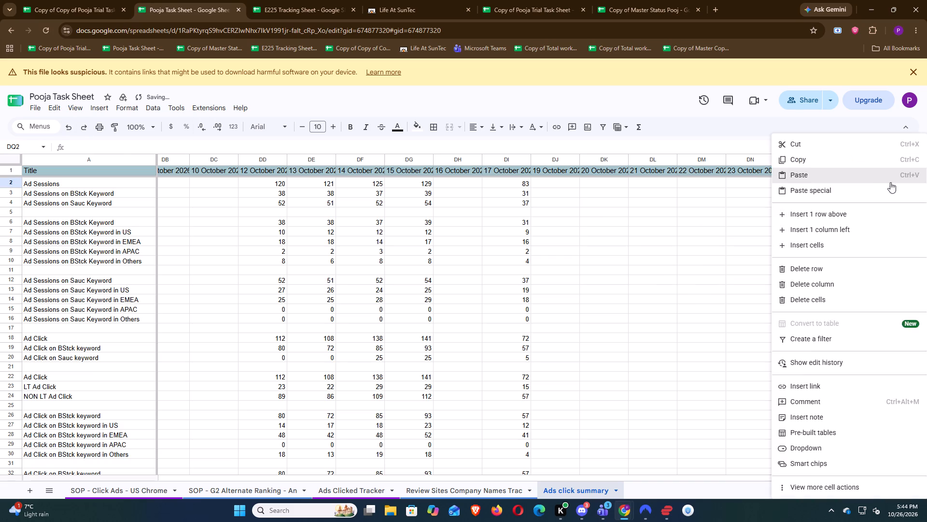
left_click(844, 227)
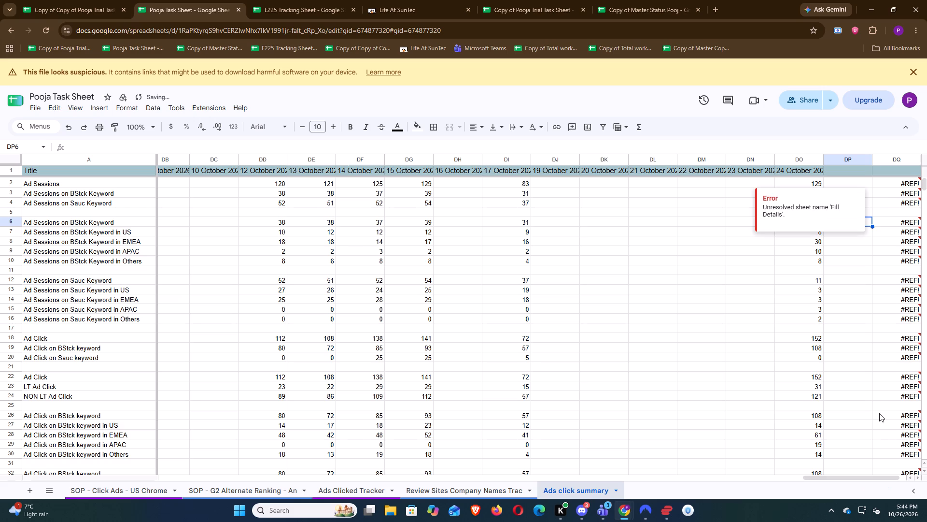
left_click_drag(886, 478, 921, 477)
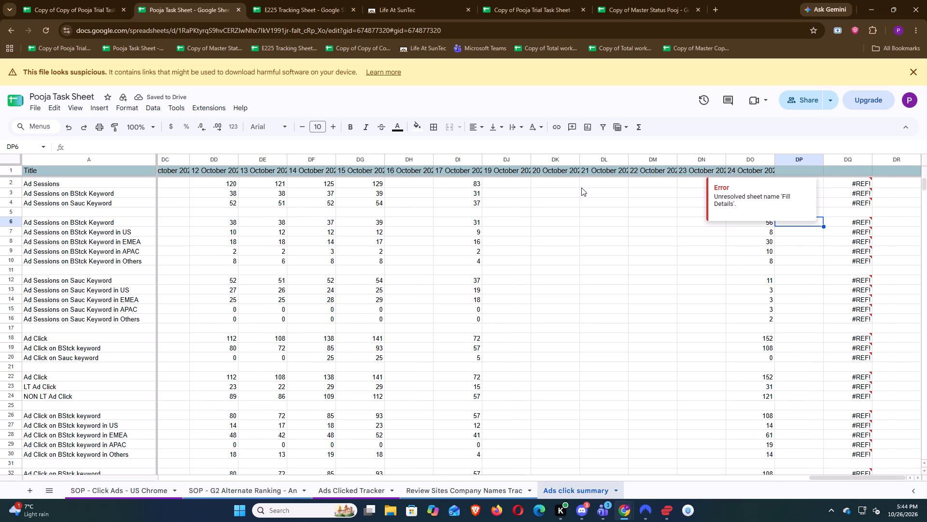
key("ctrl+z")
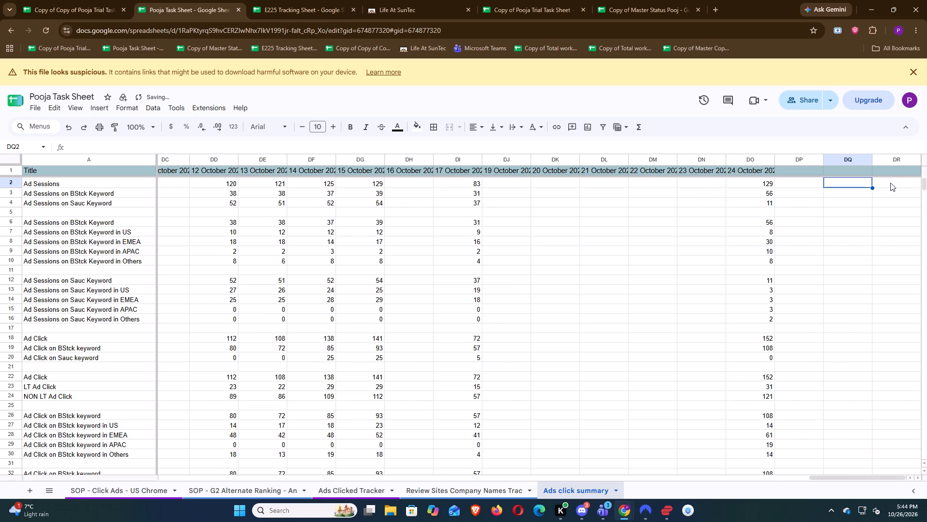
Insert a cell with a shift right at DR2 to add one more column at the sheet's end.
right_click(890, 183)
left_click(749, 246)
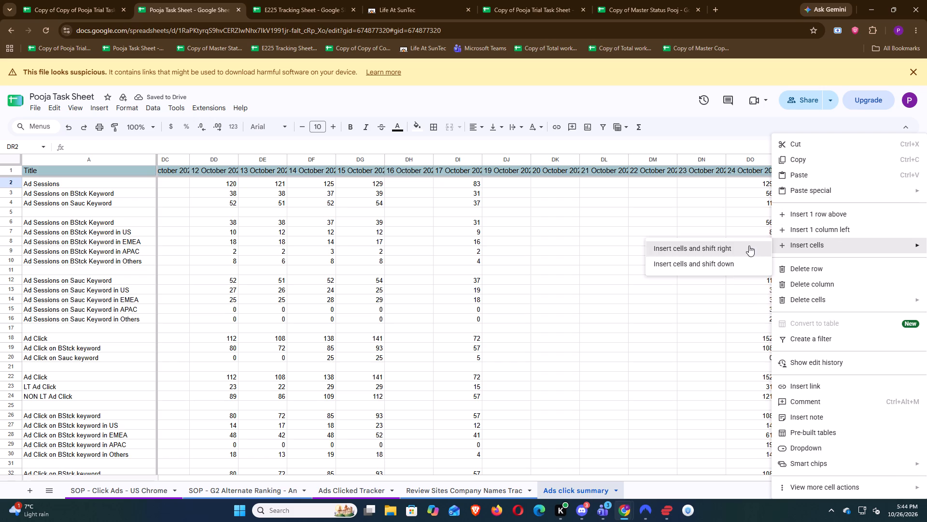
left_click_drag(876, 477, 926, 474)
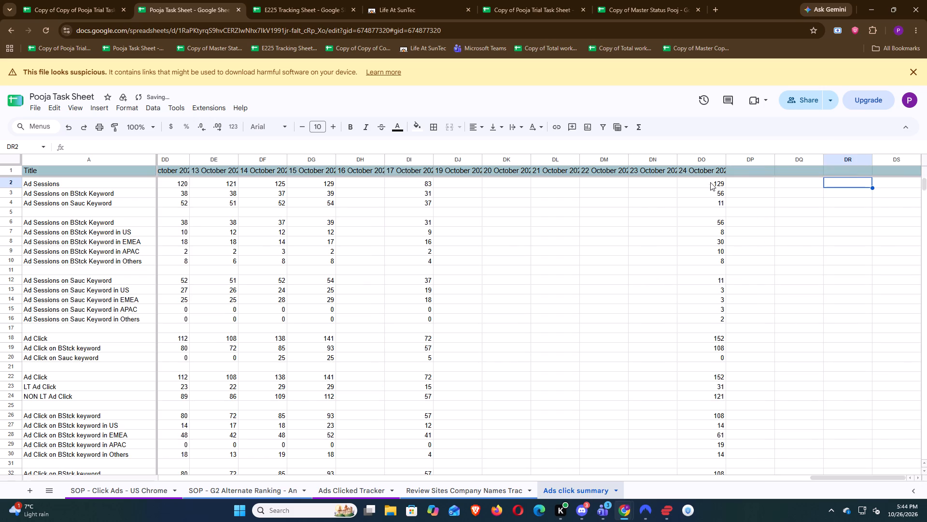
Fill the header dates from 24 October 2026 in DO1 across to DS1, adding 26 to 29 October 2026.
left_click(710, 172)
left_click_drag(726, 174, 908, 163)
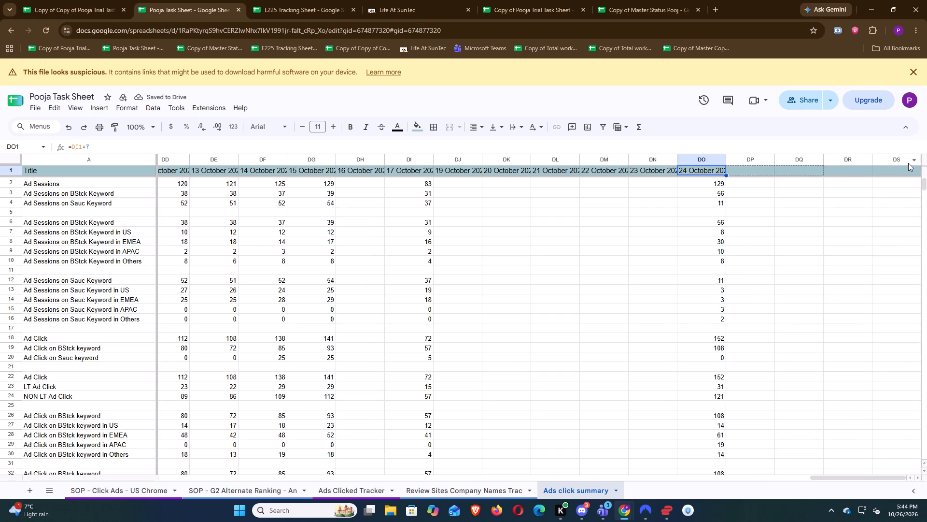
left_click_drag(908, 163, 908, 168)
Paste the copied counts as values only into the 26 October 2026 column of Pooja Task Sheet, starting at DP2.
left_click(784, 181)
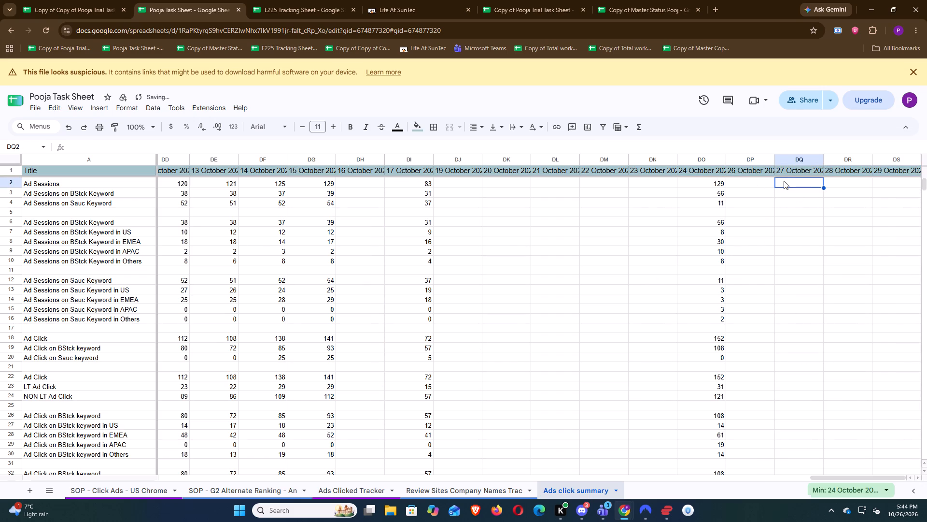
left_click(746, 182)
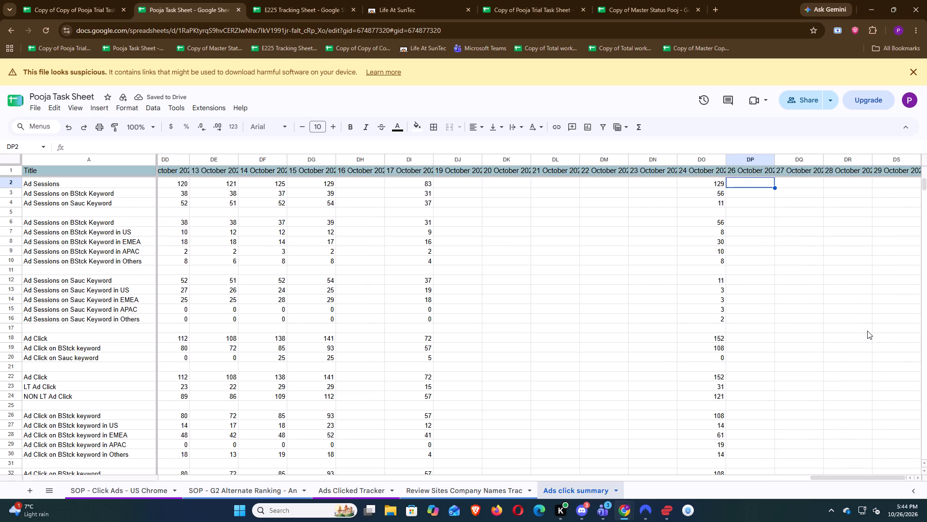
key("ctrl+shift+v")
left_click(620, 283)
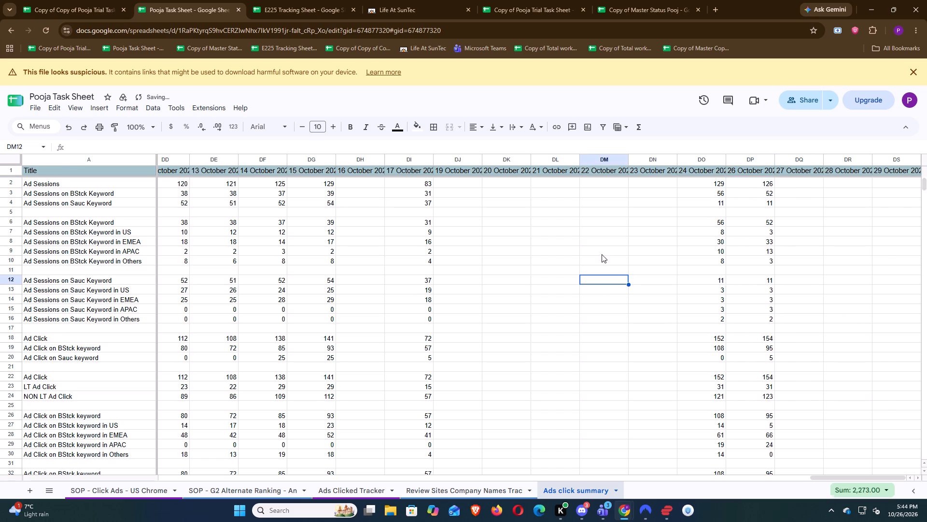
Return to Copy of Copy of Pooja Trial Task Sheet 1 and copy the 23 October 2026 values from DO2 down to the sheet's last row.
left_click(46, 0)
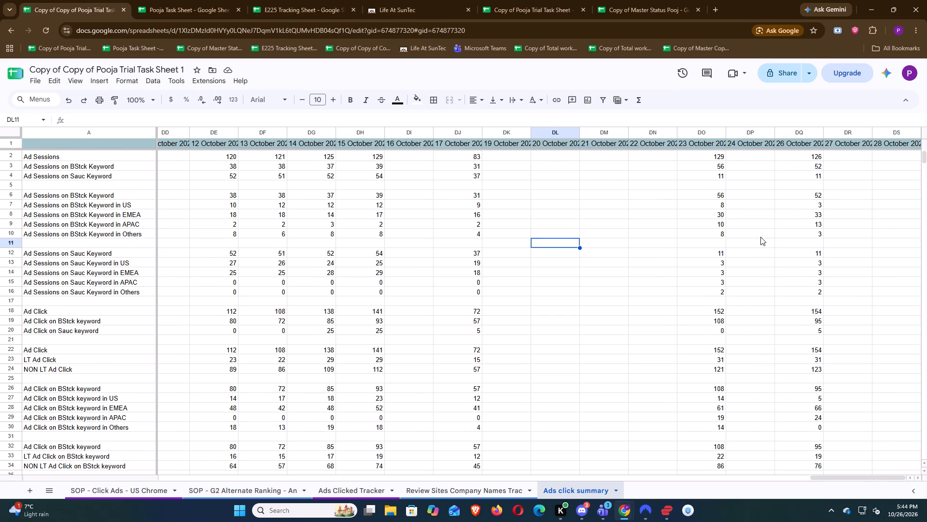
left_click(708, 158)
key("ctrl+shift+Down")
key("ctrl+shift+Down")
key("ctrl+shift+Down")
key("ctrl+shift+Down")
key("ctrl+shift+Down")
key("ctrl+shift+Down")
key("ctrl+shift+Down")
key("ctrl+shift+Down")
key("ctrl+shift+Down")
key("ctrl+shift+Down")
key("ctrl+shift+Down")
key("ctrl+shift+Down")
key("ctrl+shift+Down")
key("ctrl+shift+Down")
key("ctrl+shift+Down")
key("ctrl+shift+Down")
key("ctrl+shift+Down")
key("ctrl+shift+Down")
key("ctrl+shift+Down")
key("ctrl+shift+Down")
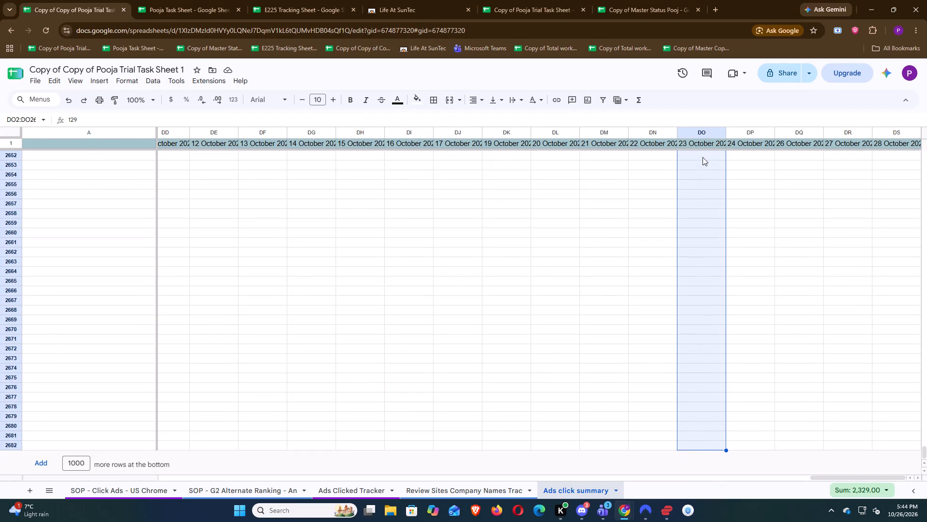
key("ctrl+c")
key("Down")
key("Up")
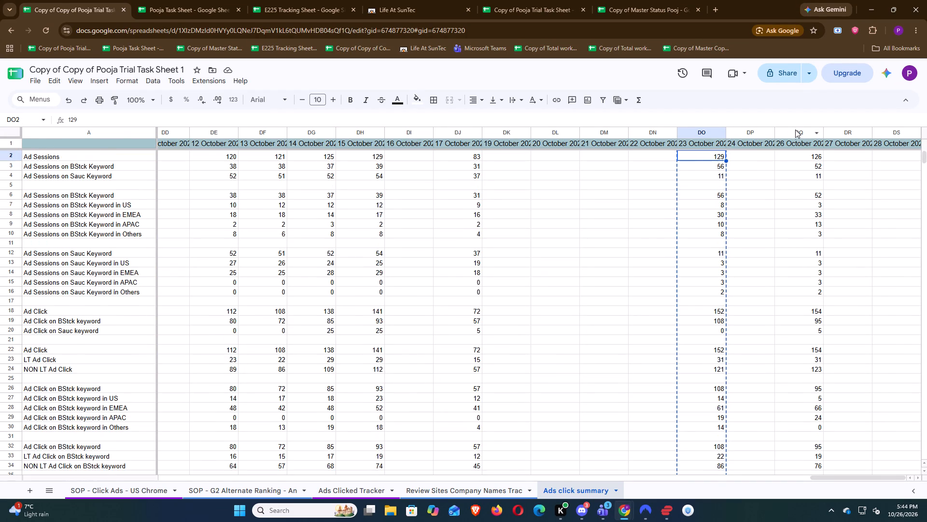
Paste the copied 23 October 2026 counts as values only into the 24 October 2026 column, starting at DP2.
left_click(754, 154)
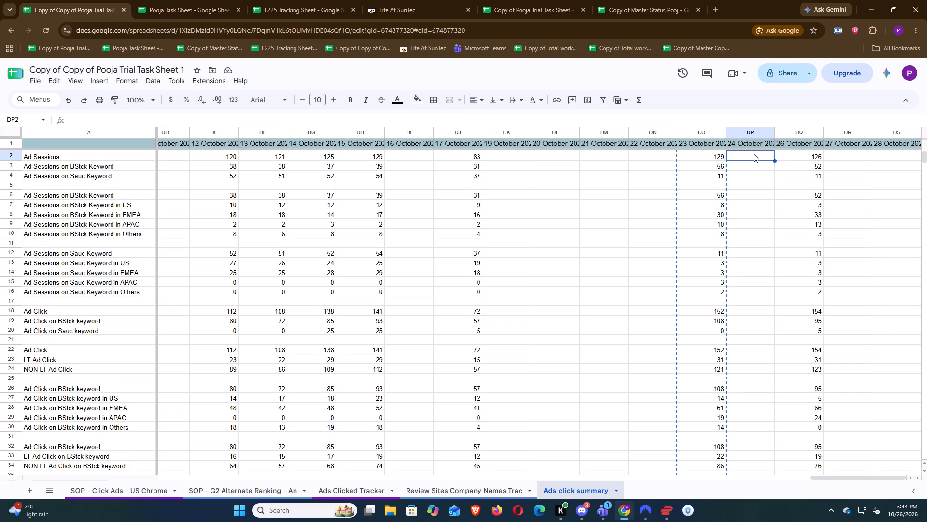
key("ctrl+shift+v")
Clear the counts in the 23 October 2026 column from DO2 down to the last filled row.
left_click_drag(716, 156, 676, 521)
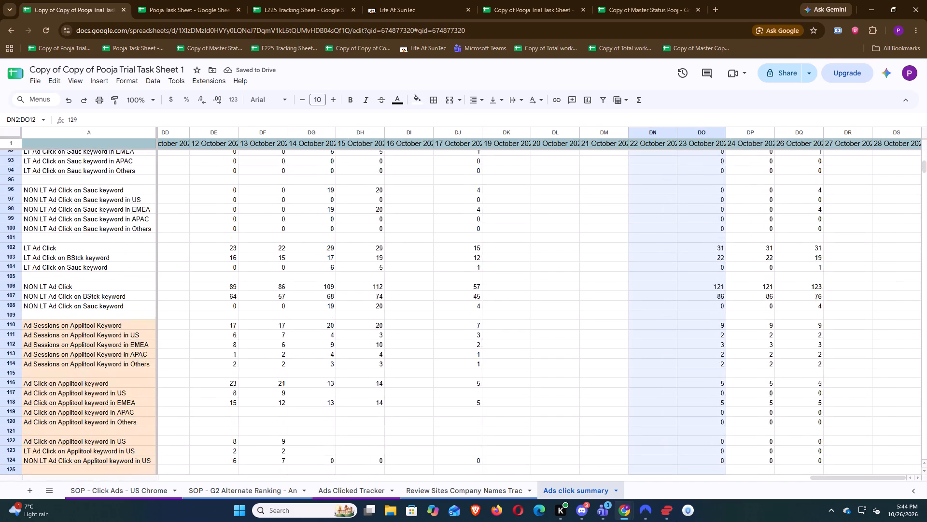
left_click_drag(676, 521, 677, 521)
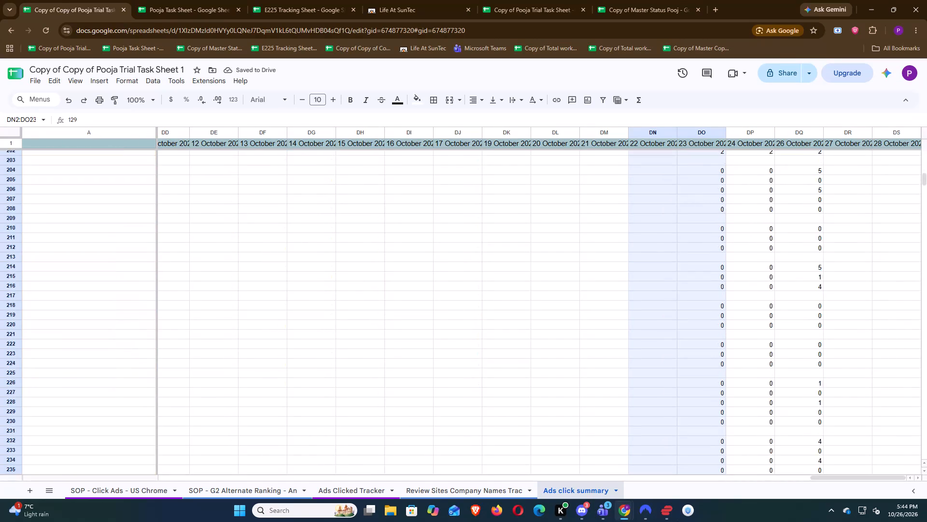
left_click_drag(677, 521, 678, 521)
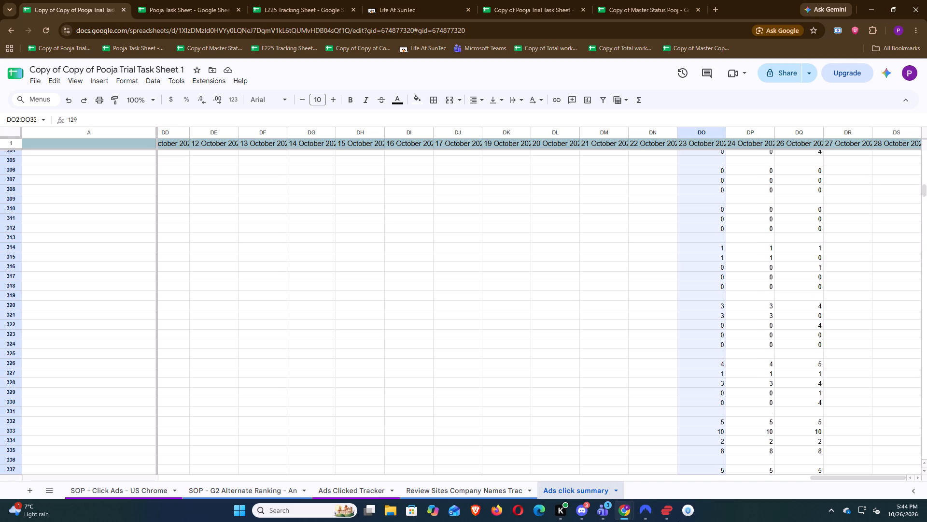
left_click_drag(678, 521, 706, 225)
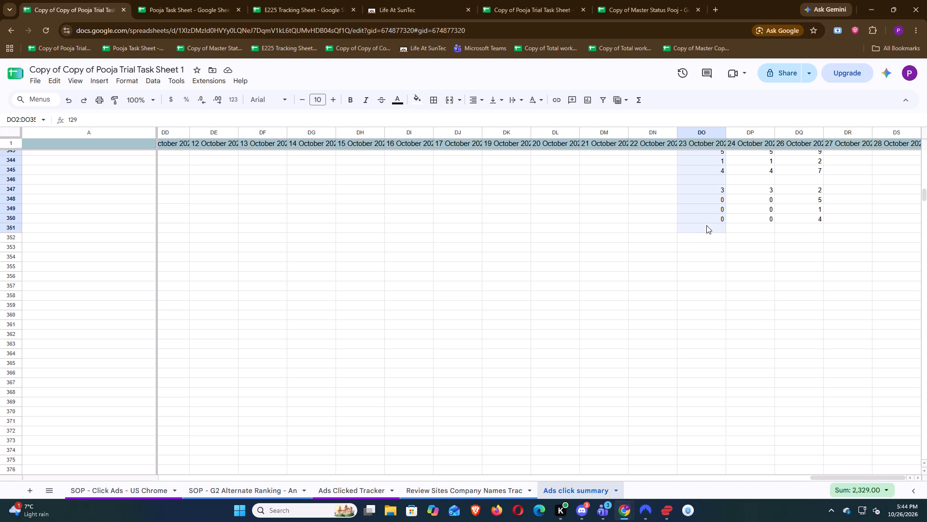
left_click_drag(706, 225, 708, 223)
key("BackSpace")
left_click(754, 273)
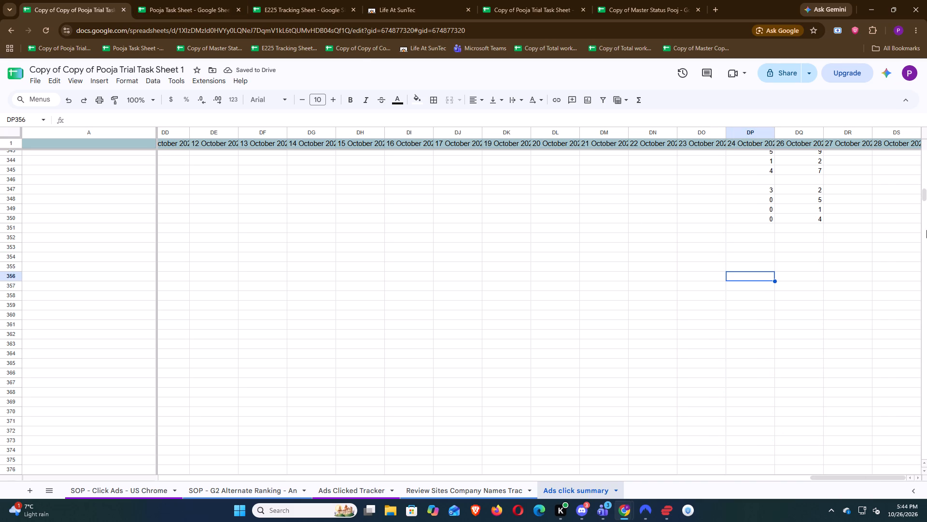
left_click_drag(926, 196, 926, 52)
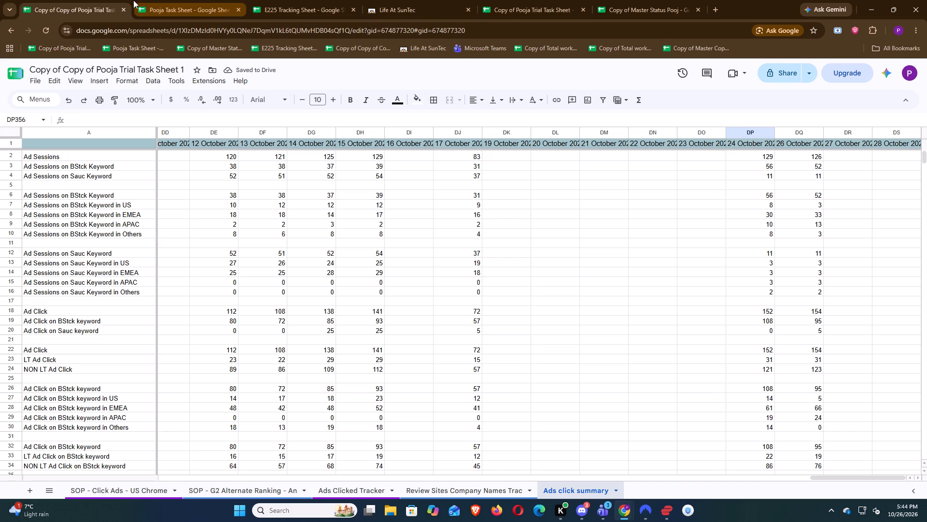
Examine the latest rows of the Review Sites Company Names tracker in this file and in Pooja Task Sheet.
left_click(458, 493)
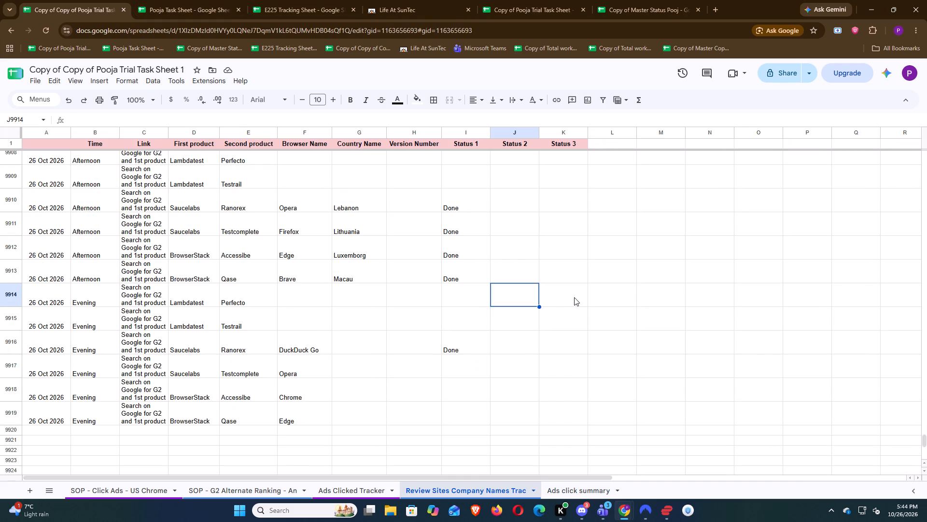
scroll(528, 293, "down", 1)
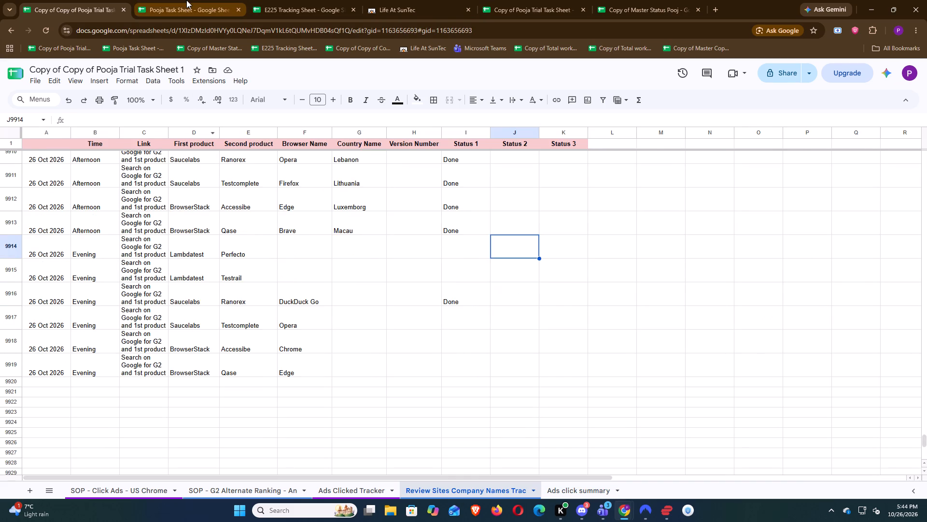
left_click(186, 0)
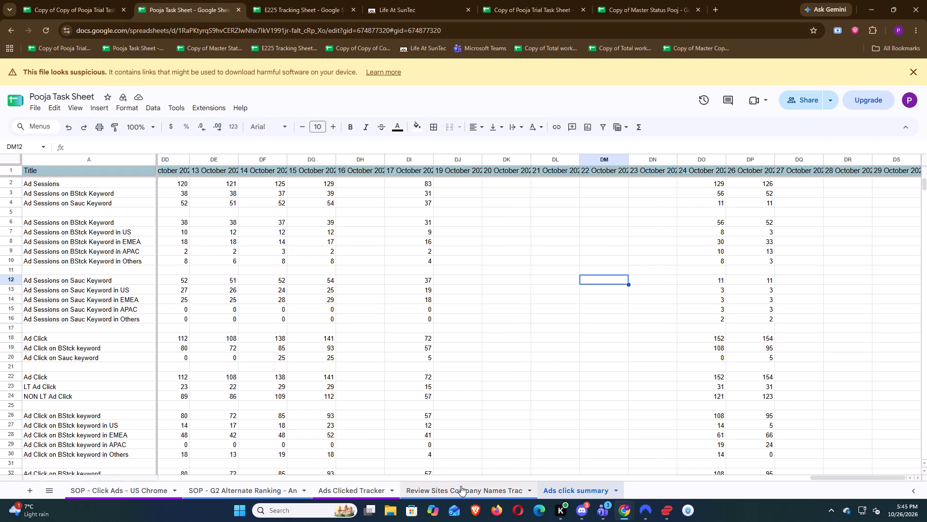
left_click(461, 486)
left_click_drag(926, 184, 926, 185)
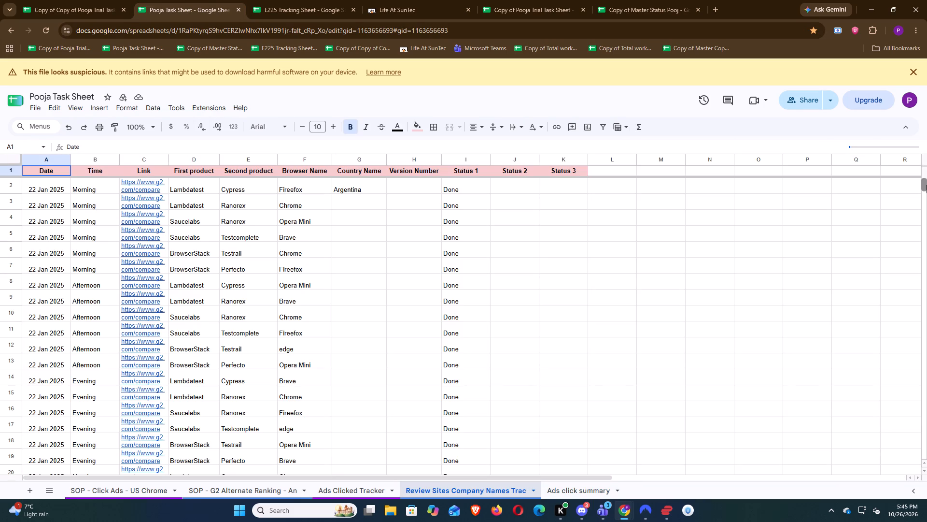
left_click_drag(926, 185, 926, 321)
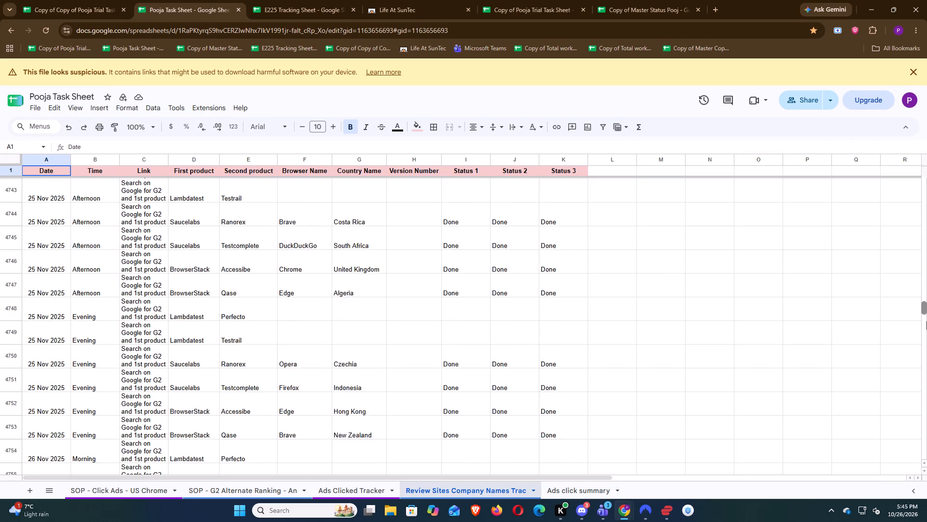
left_click_drag(926, 321, 926, 444)
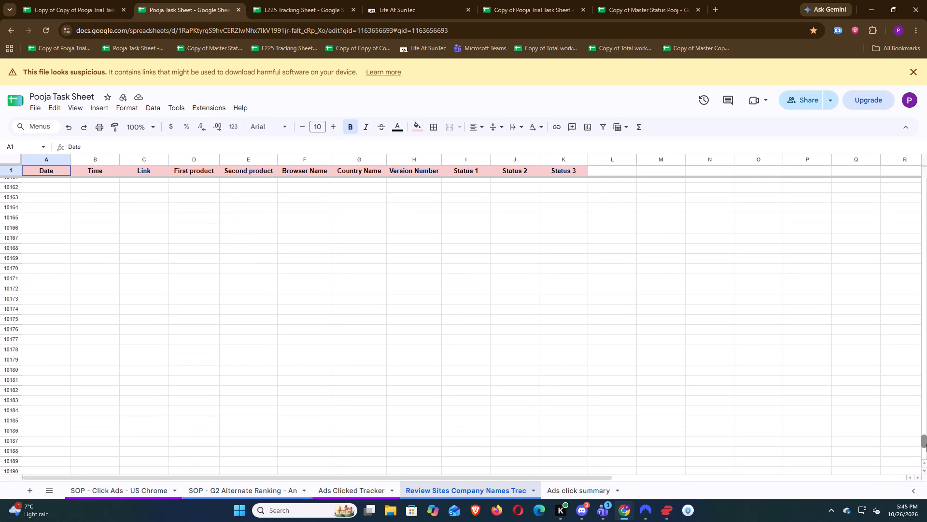
left_click_drag(926, 444, 926, 437)
scroll(492, 322, "down", 11)
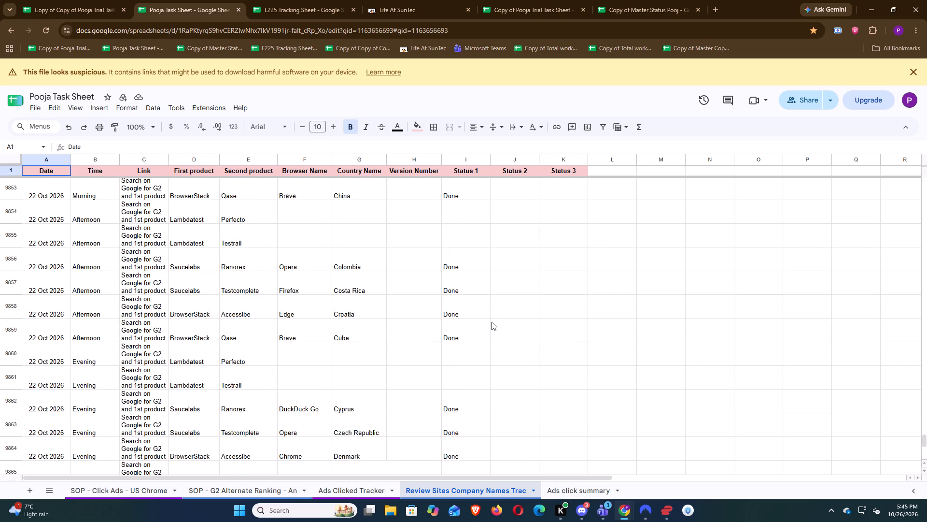
scroll(492, 322, "down", 20)
scroll(492, 322, "down", 4)
scroll(491, 322, "up", 4)
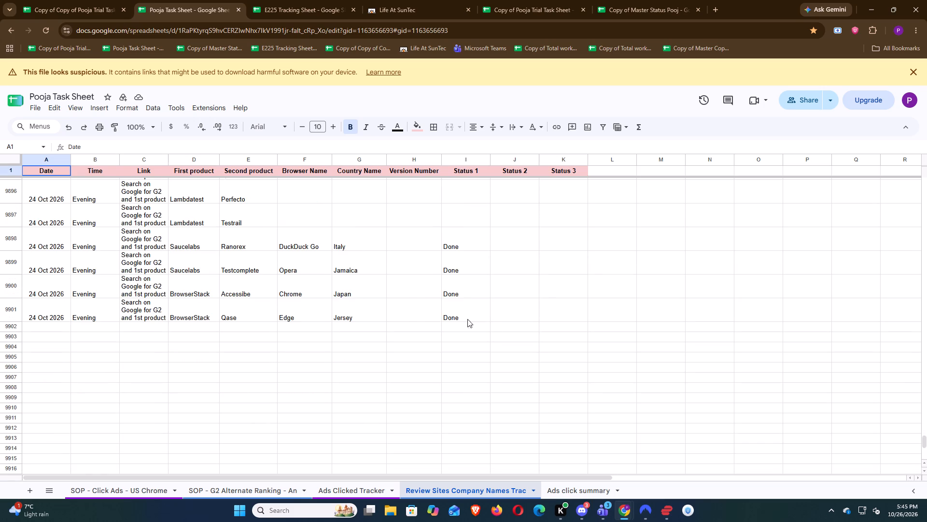
scroll(338, 314, "down", 1)
Return to Copy of Copy of Pooja Trial Task Sheet 1 and fill Status 1 with Done from I9916 down to I9919.
left_click(68, 0)
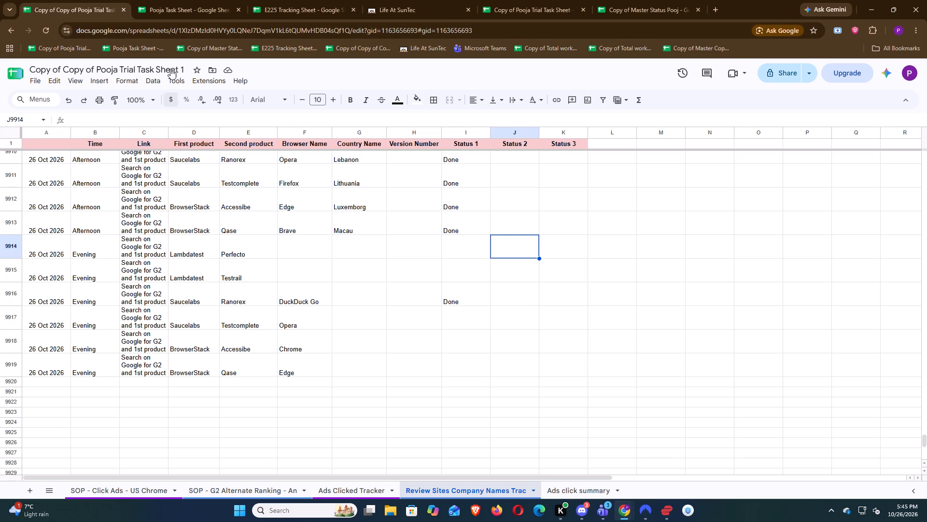
left_click(477, 283)
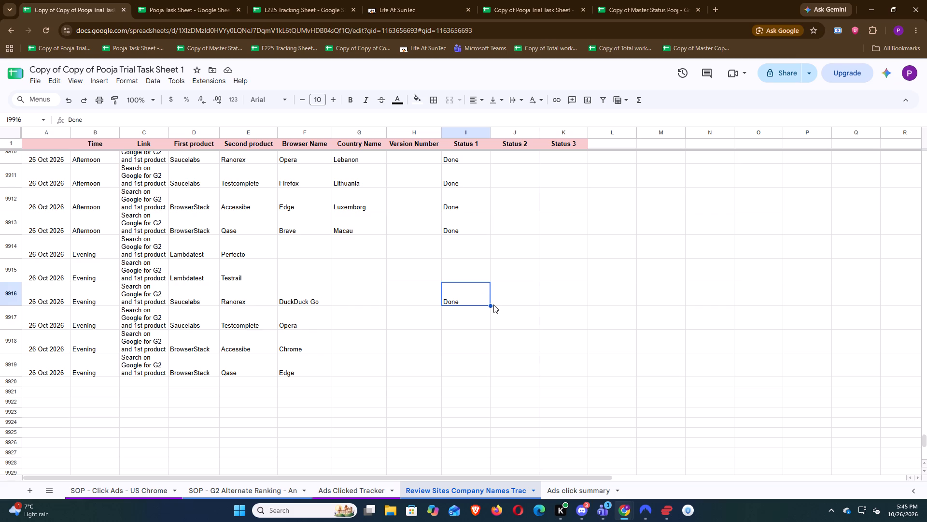
left_click_drag(491, 306, 492, 365)
left_click(568, 388)
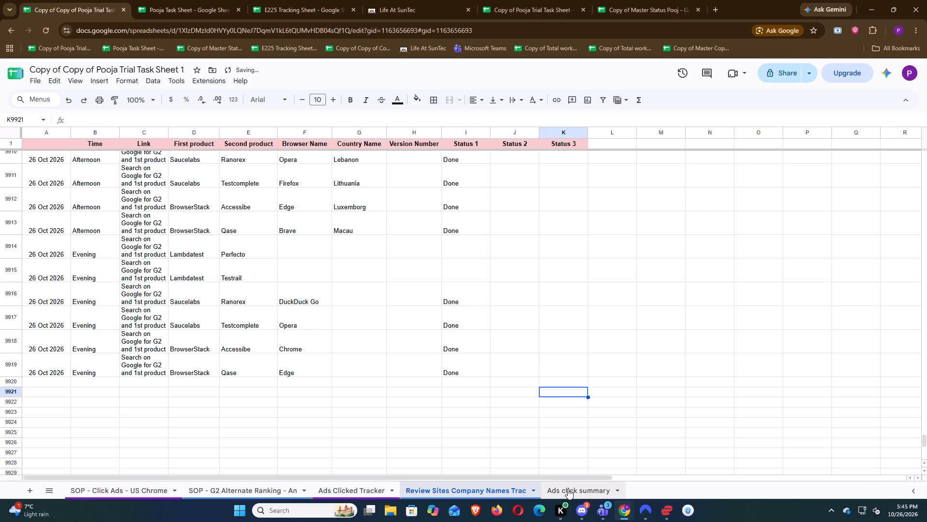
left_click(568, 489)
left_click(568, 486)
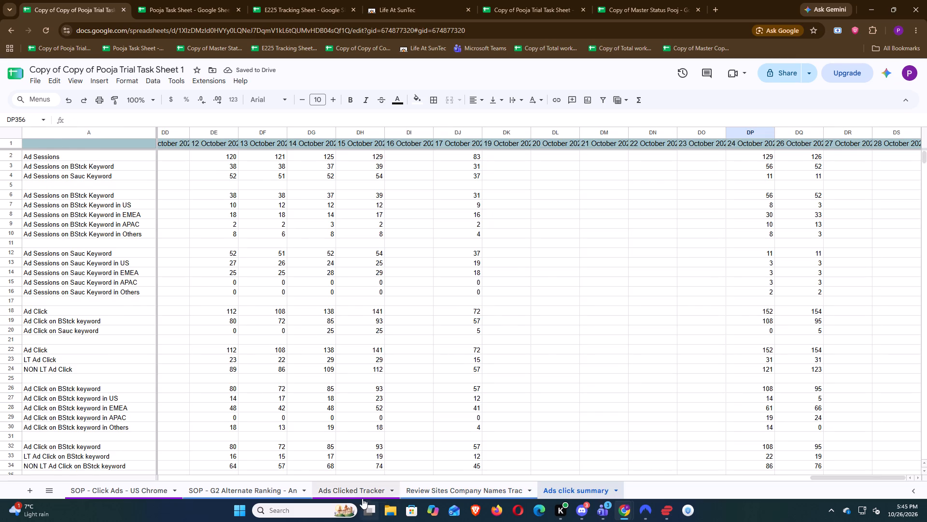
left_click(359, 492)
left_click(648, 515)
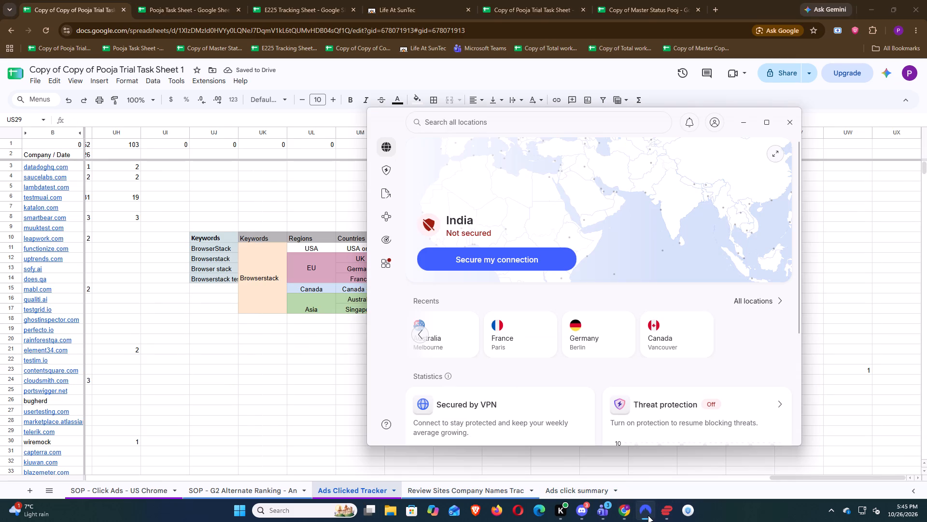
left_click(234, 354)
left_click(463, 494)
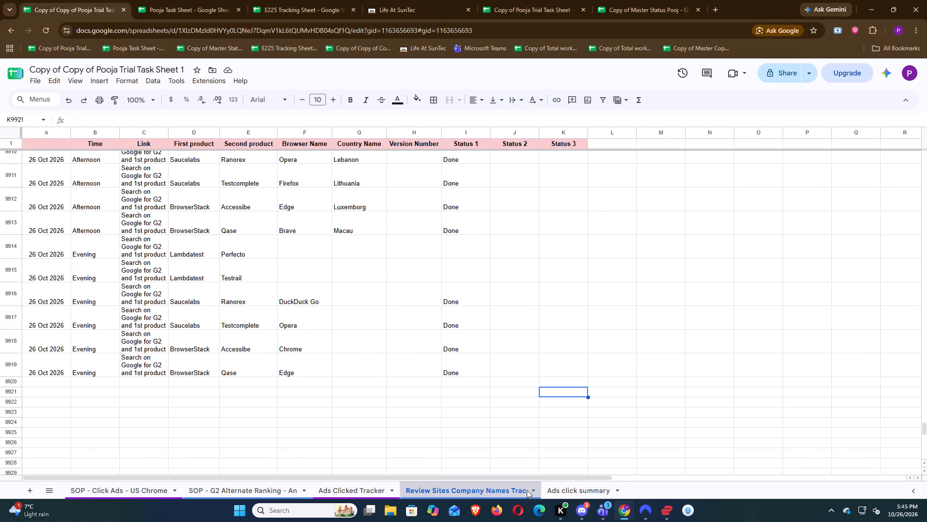
Switch to ExpressVPN and disconnect the VPN.
left_click(664, 509)
left_click(635, 244)
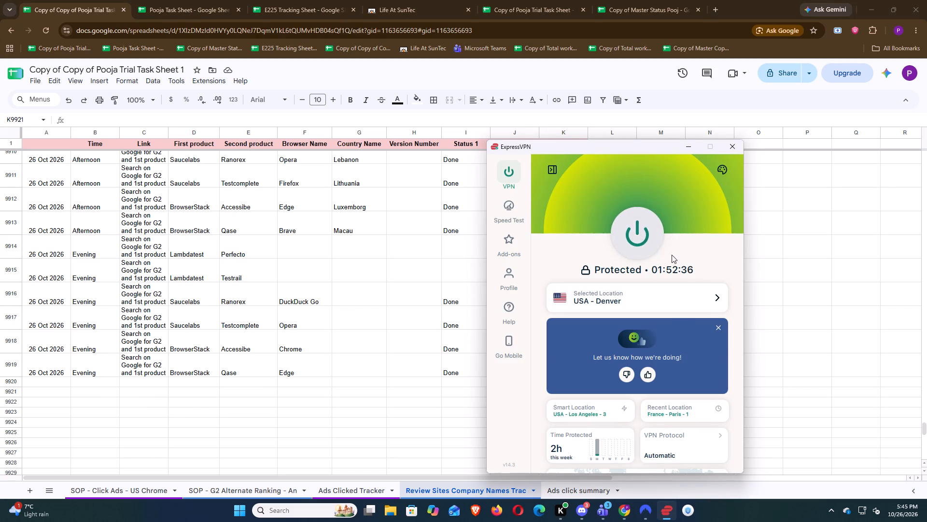
Following ExpressVPN's alphabetical list of all locations, enter Malaysia, Malta and Mexico as the country names in G9916 to G9918.
left_click(717, 296)
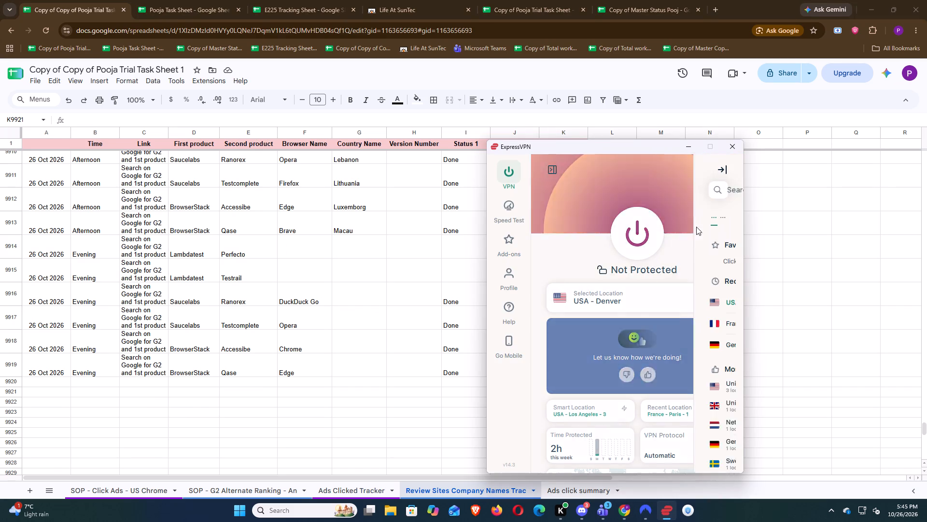
left_click(671, 216)
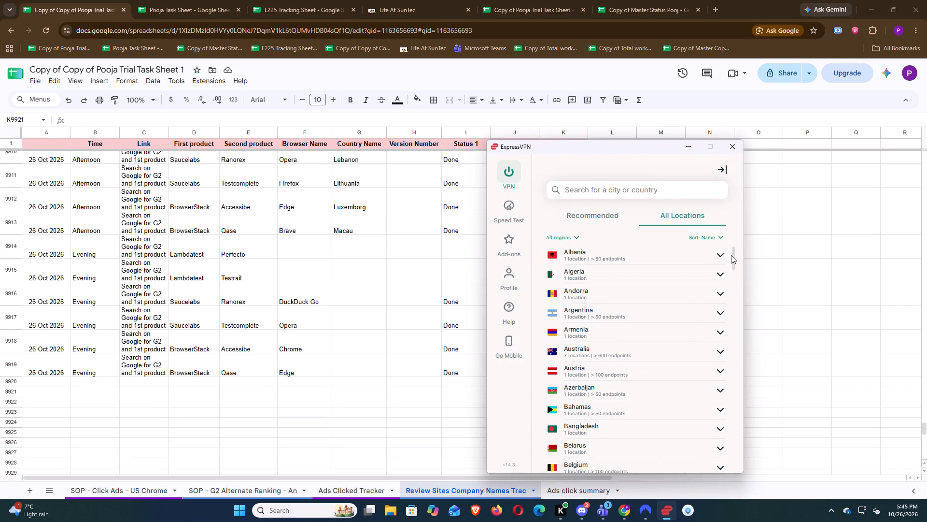
left_click_drag(732, 259, 736, 333)
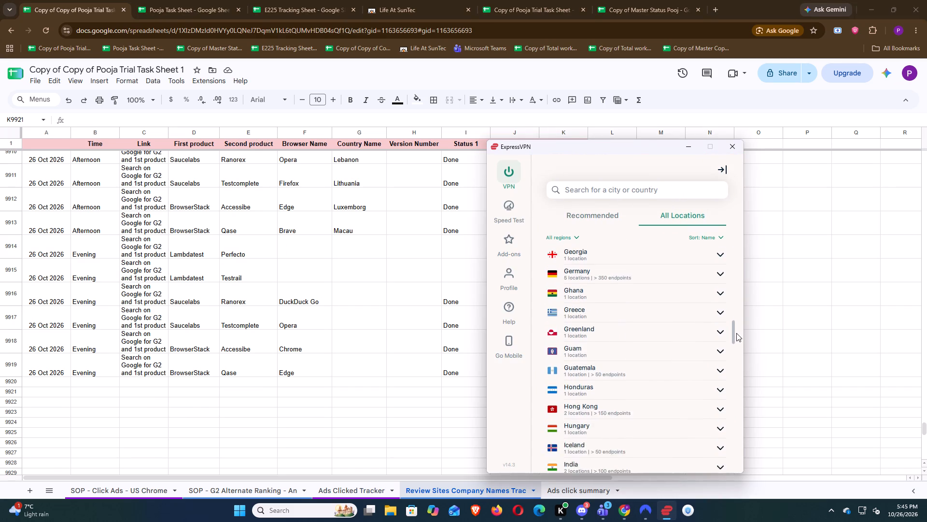
left_click_drag(736, 333, 737, 345)
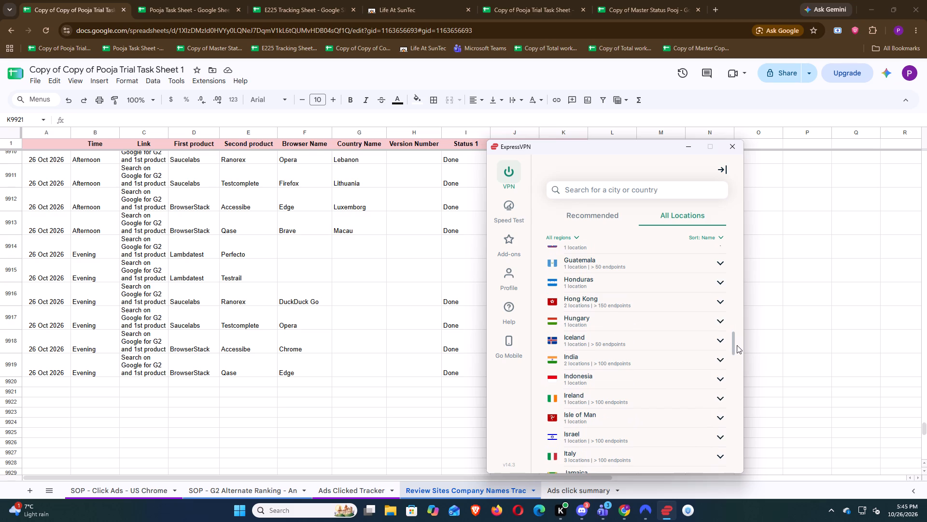
left_click_drag(737, 345, 745, 384)
left_click(386, 308)
left_click(362, 299)
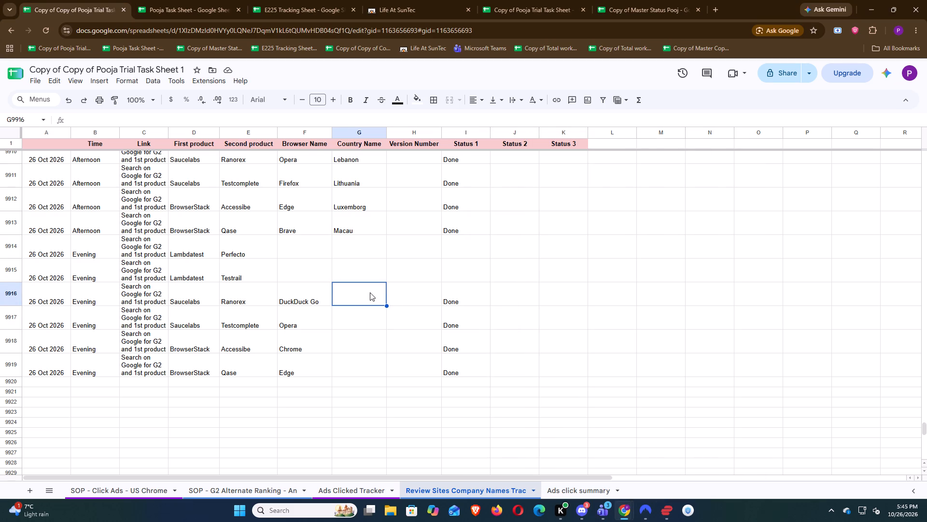
type("Malaysia")
key("Return")
type("Malta")
key("Return")
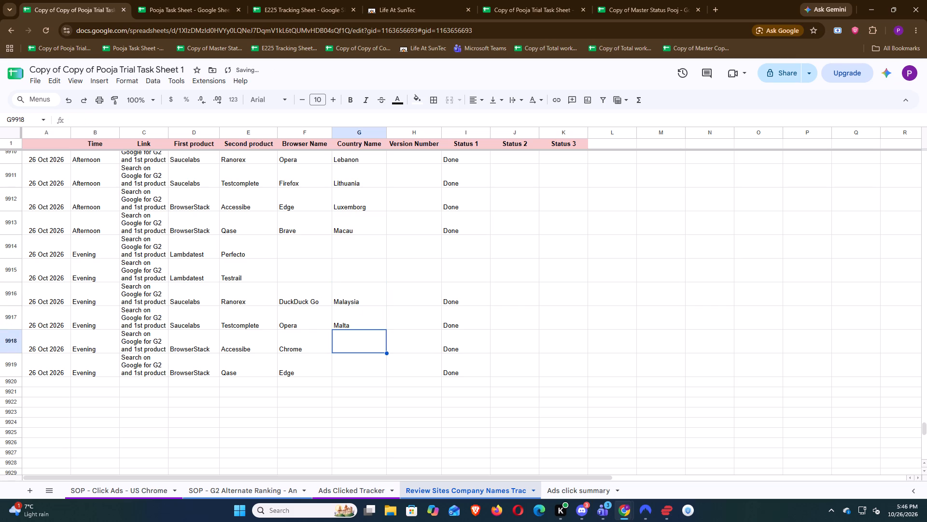
key("alt+Tab")
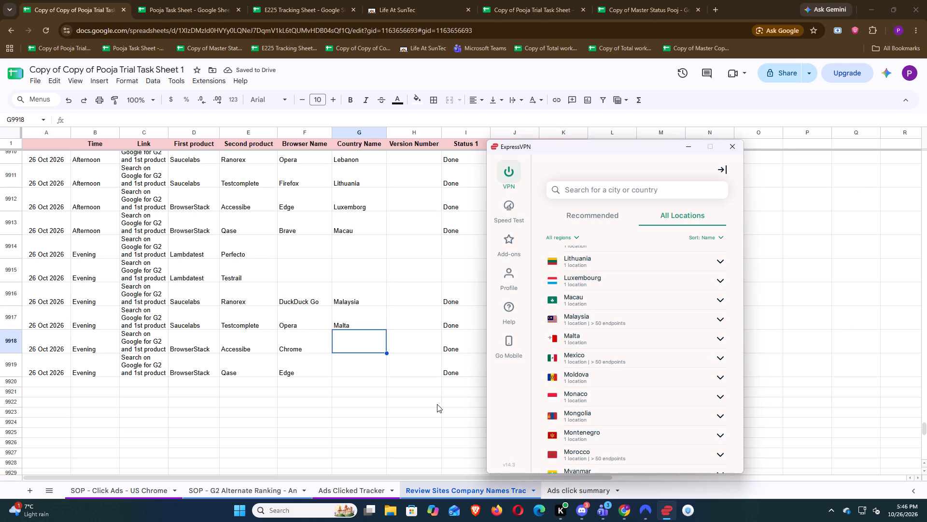
key("alt+Tab")
type("Mexico")
key("Return")
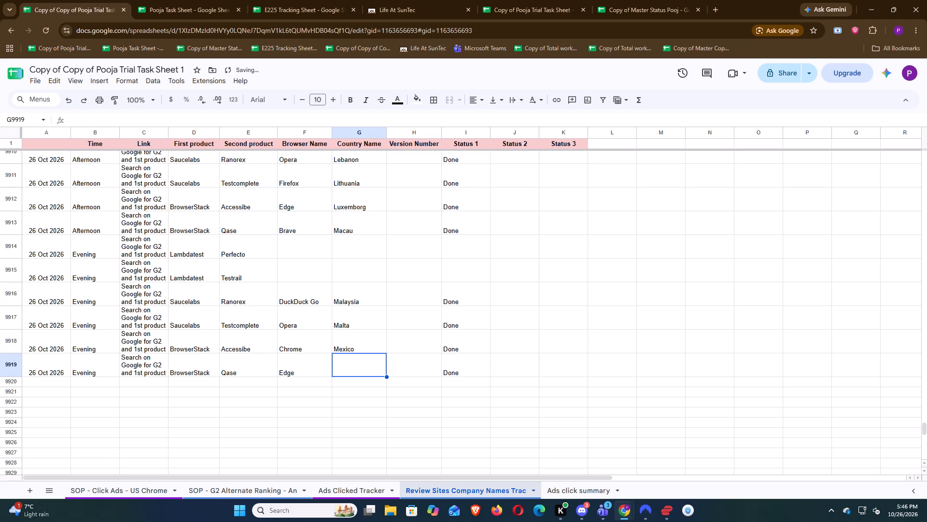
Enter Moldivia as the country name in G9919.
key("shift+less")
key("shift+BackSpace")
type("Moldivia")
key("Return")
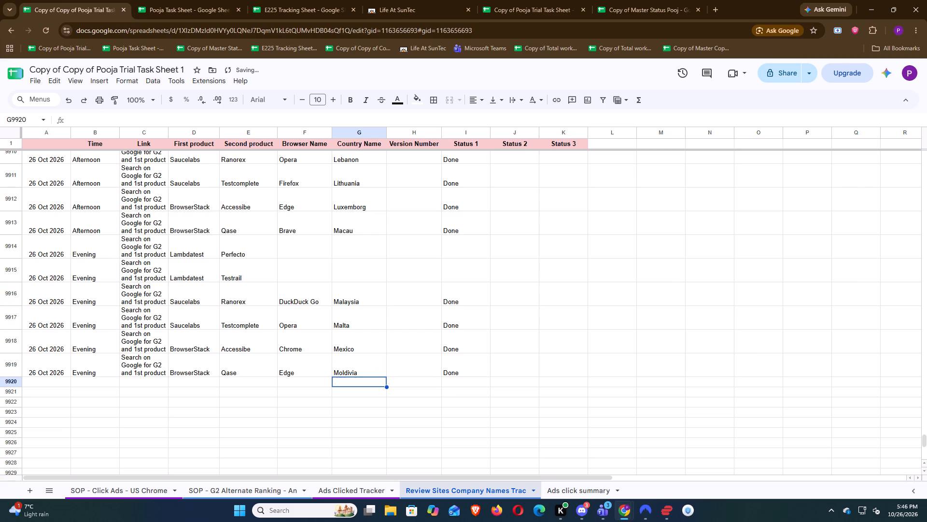
Check the country spelling in ExpressVPN's location list and set the country name in G9919 to Moldova.
key("alt+Tab")
left_click(412, 413)
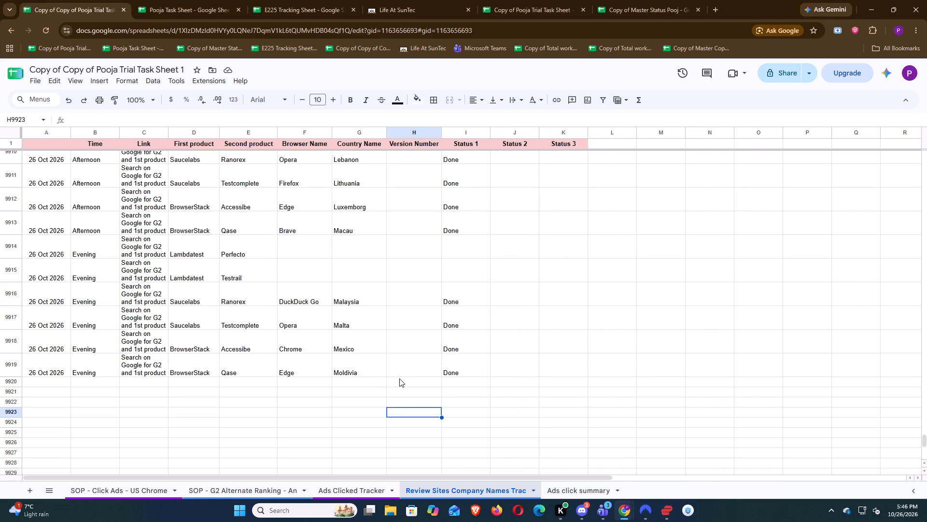
left_click(365, 369)
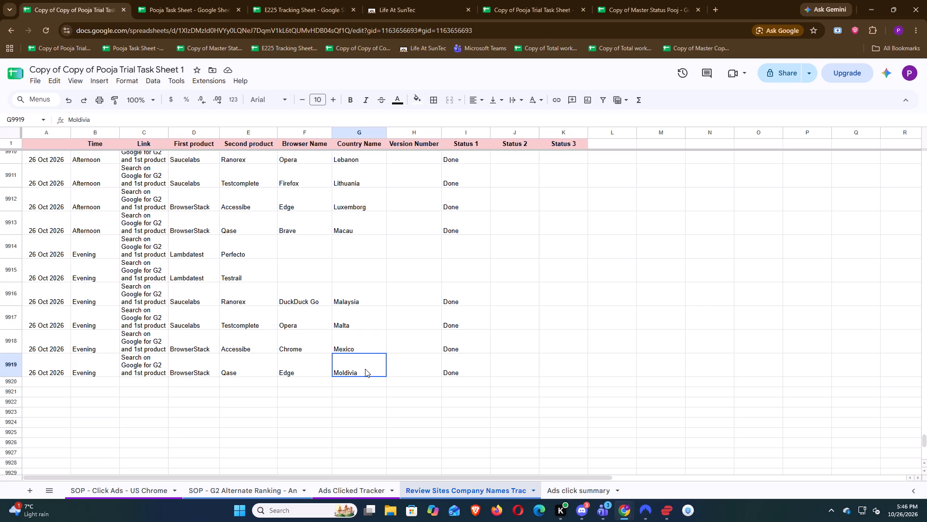
type("Moldova")
left_click(521, 356)
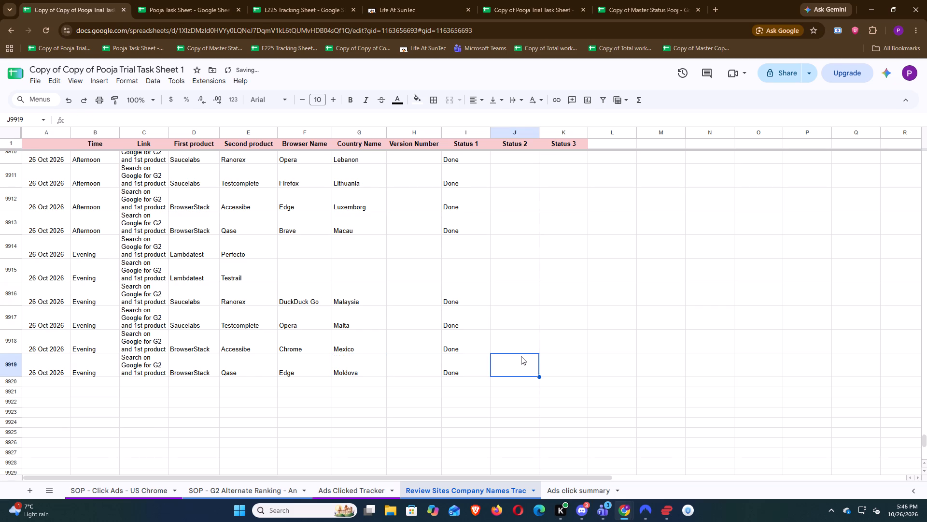
Copy the 26 Oct 2026 rows, columns A to I from row 9902 through 9919, into Pooja Task Sheet starting at A9902.
scroll(521, 356, "up", 5)
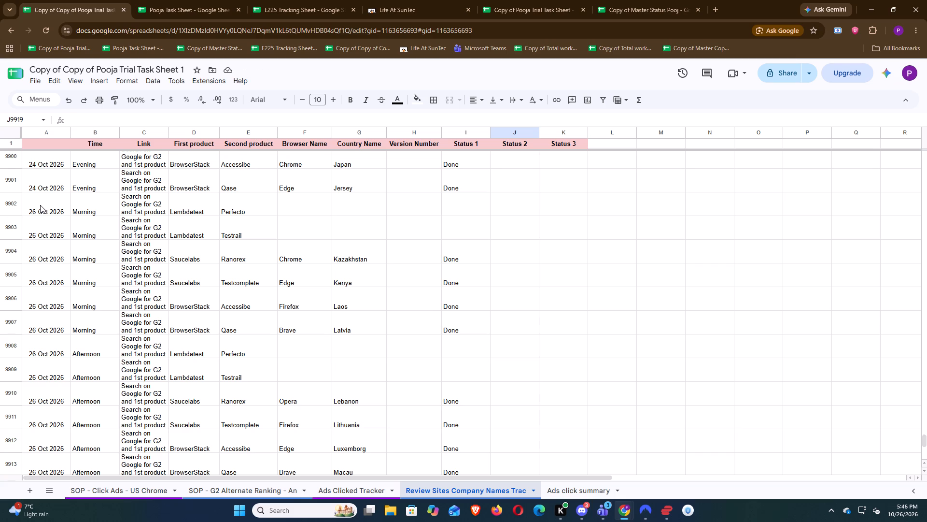
left_click_drag(40, 205, 448, 296)
key("ctrl+c")
left_click(169, 0)
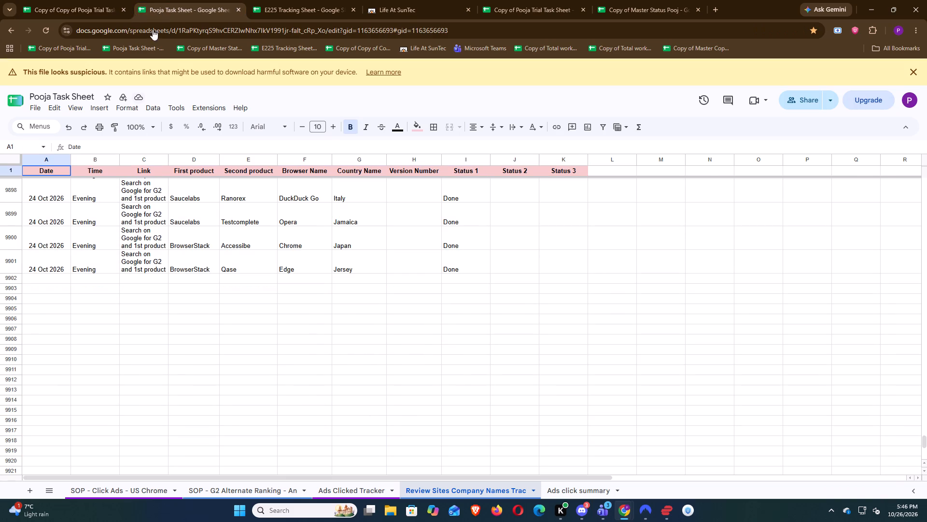
left_click(42, 278)
key("ctrl+v")
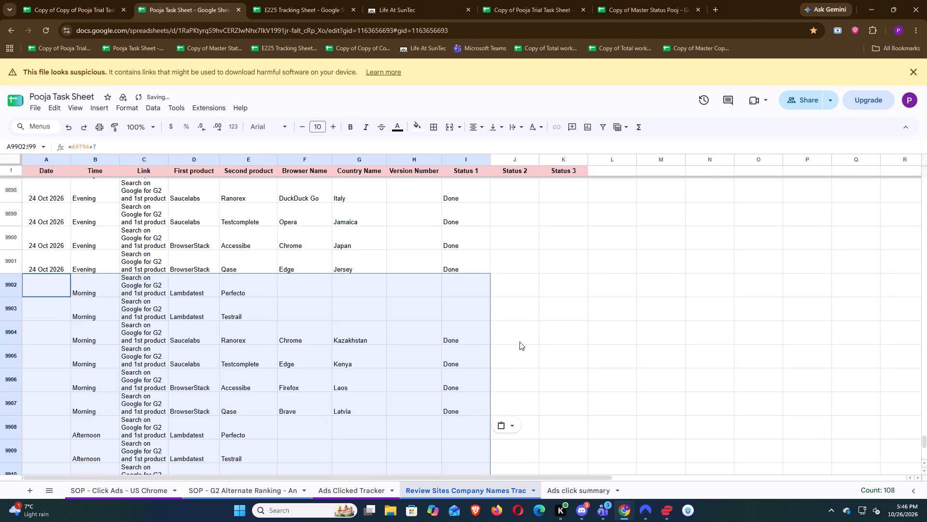
left_click(576, 340)
Look through the E225 and Master Status sheets, then open Copy of Master Copy Sheet Pooja and examine its Group Status and Fill Details.
left_click(280, 0)
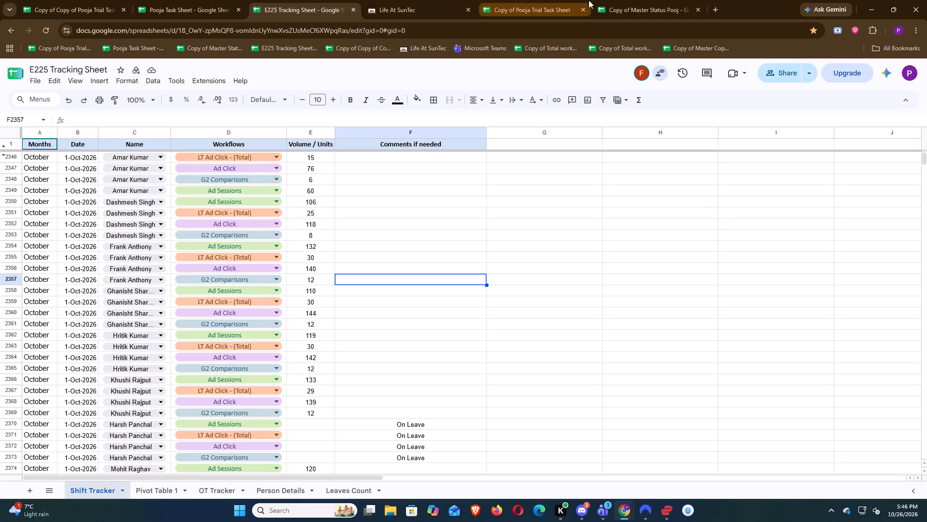
left_click(637, 0)
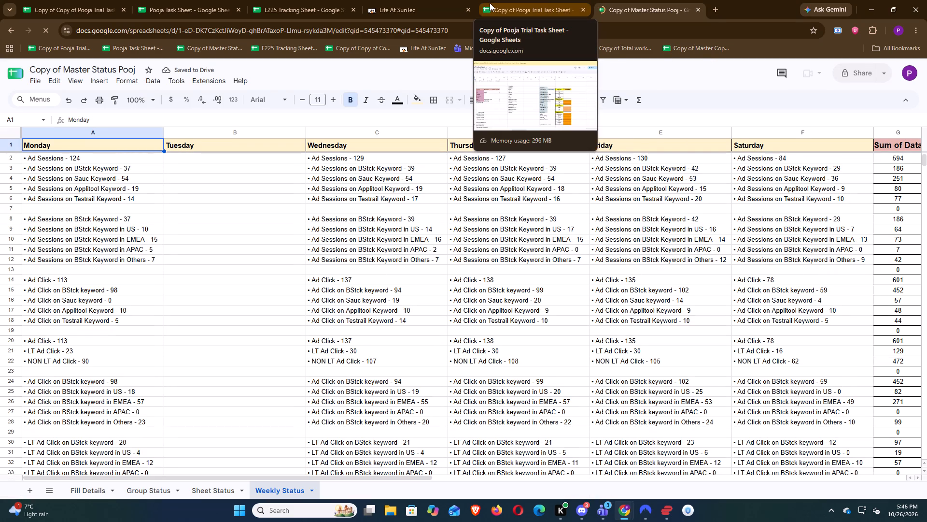
left_click(715, 9)
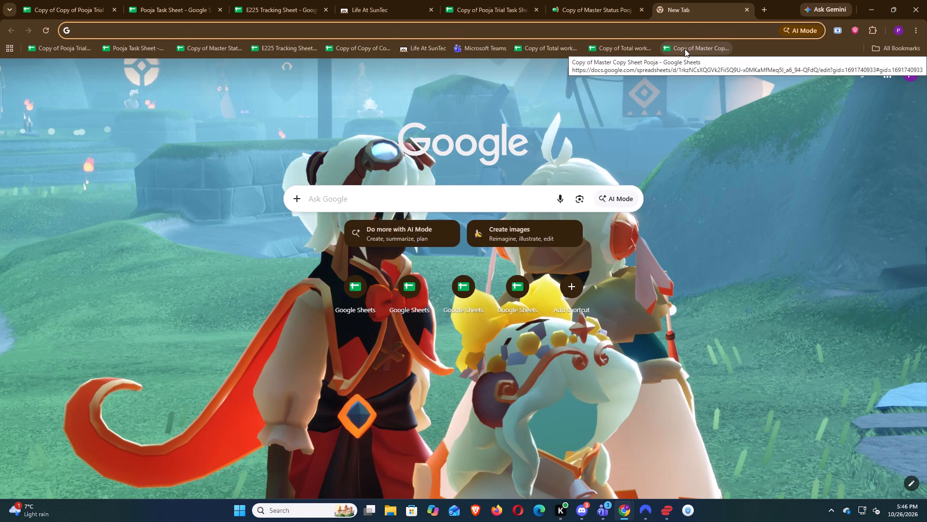
left_click(685, 49)
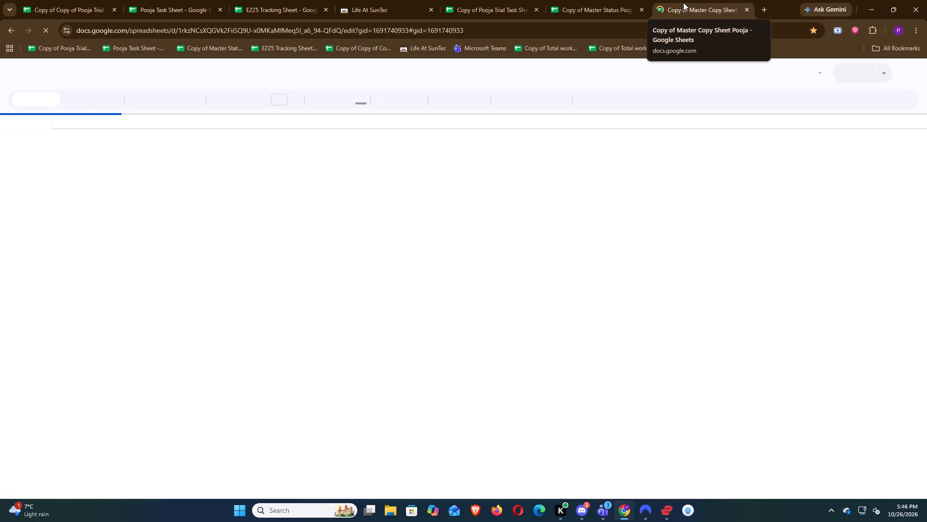
left_click(258, 487)
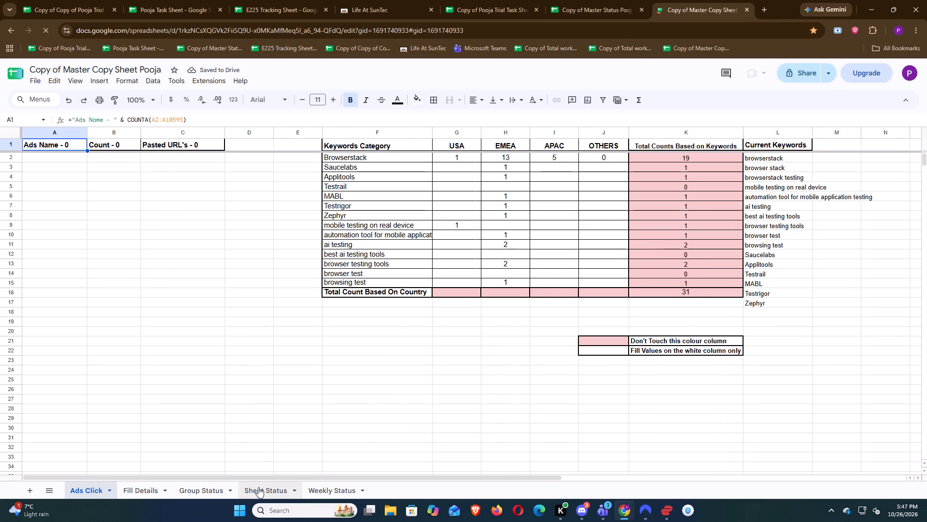
left_click(193, 485)
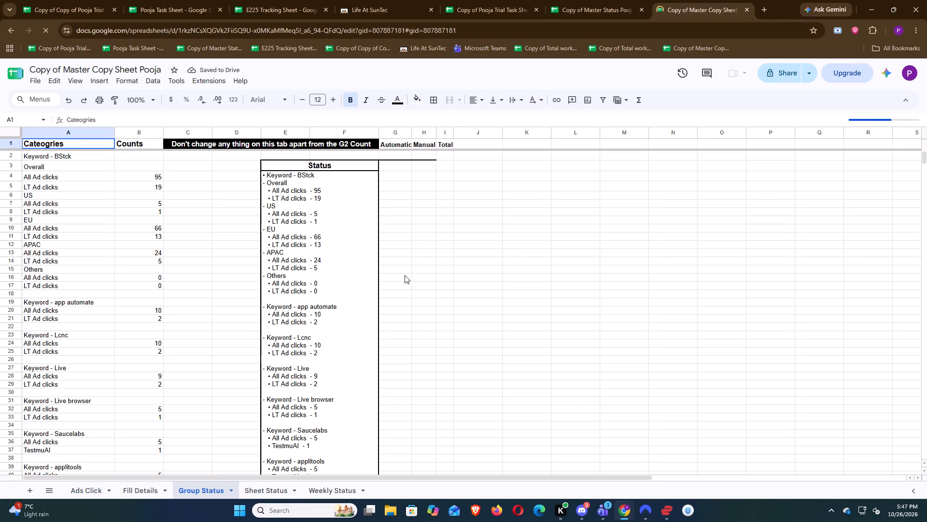
left_click(80, 497)
left_click(136, 496)
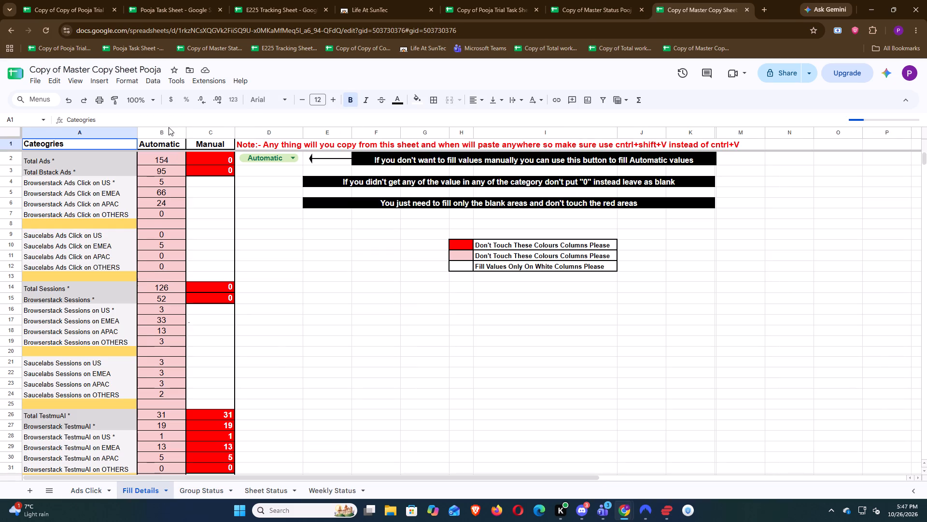
In the trial task sheet's Ads Clicked Tracker, enter 2 in column UH for functionize.com and uptrends.com.
left_click(62, 4)
left_click(349, 487)
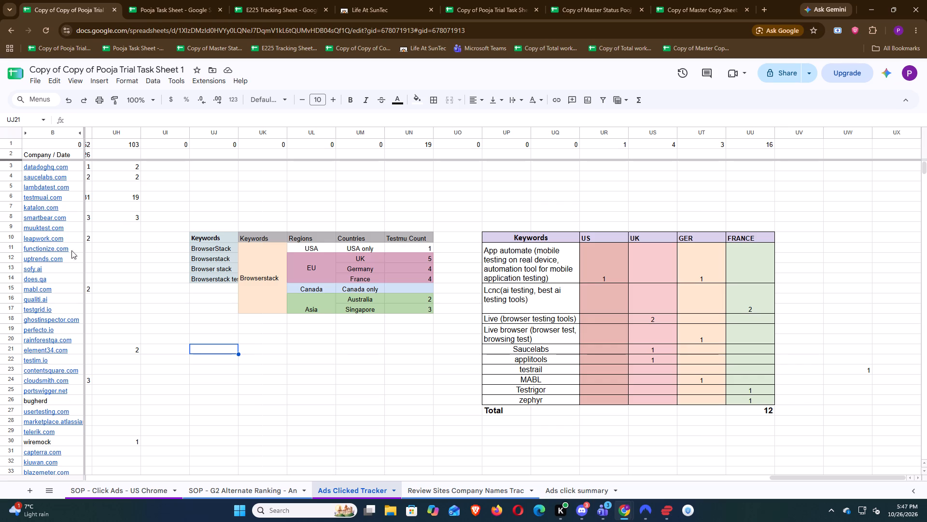
left_click(110, 247)
key("2")
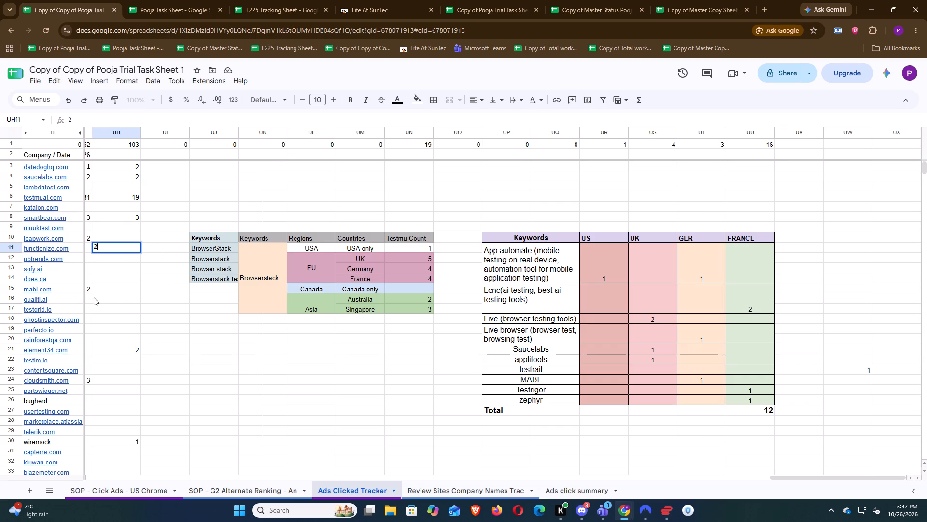
left_click(110, 256)
key("2")
left_click(156, 302)
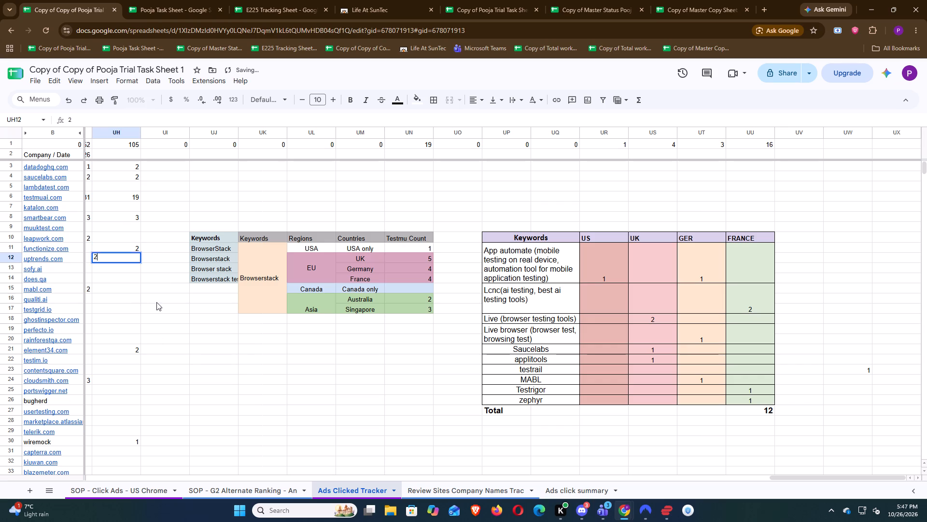
Set the column UH click counts for userbrain.com, qt.io and testomato.com to 2.
scroll(138, 403, "down", 6)
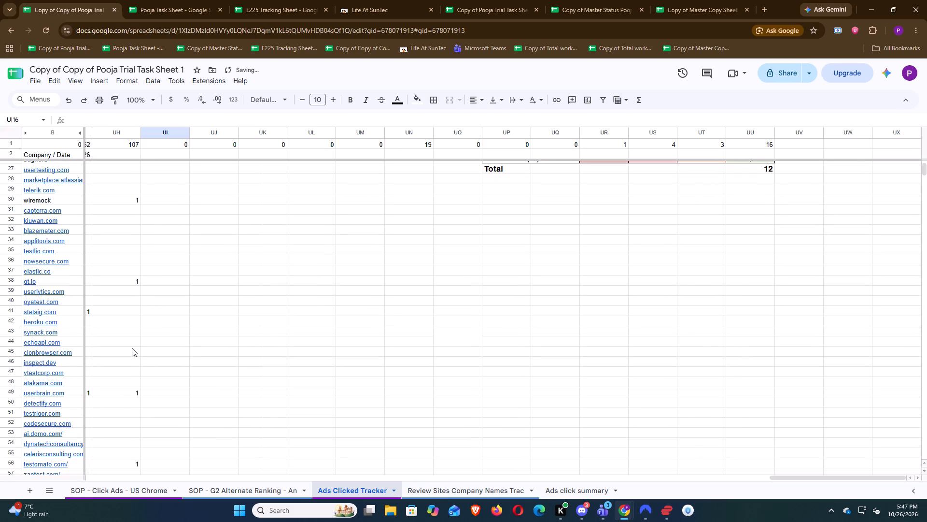
left_click(132, 344)
key("2")
left_click(131, 233)
key("2")
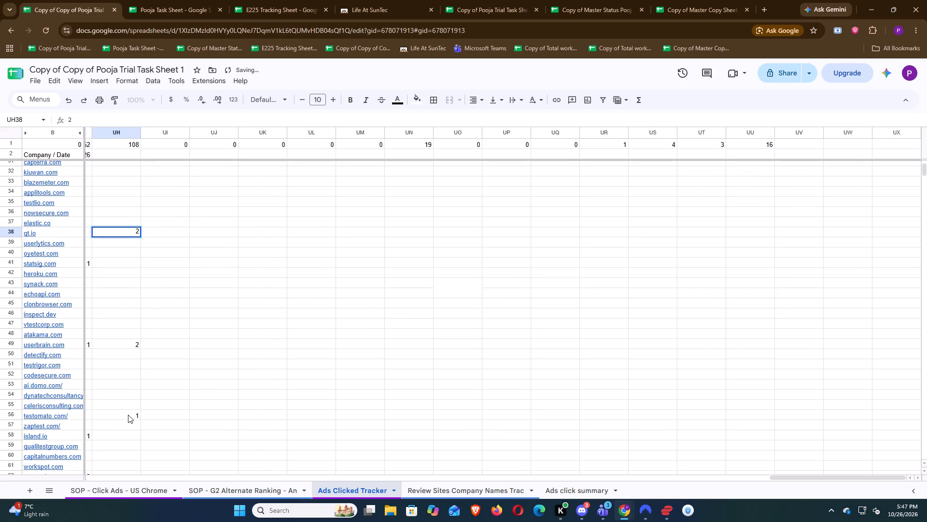
left_click(128, 412)
key("2")
left_click(169, 411)
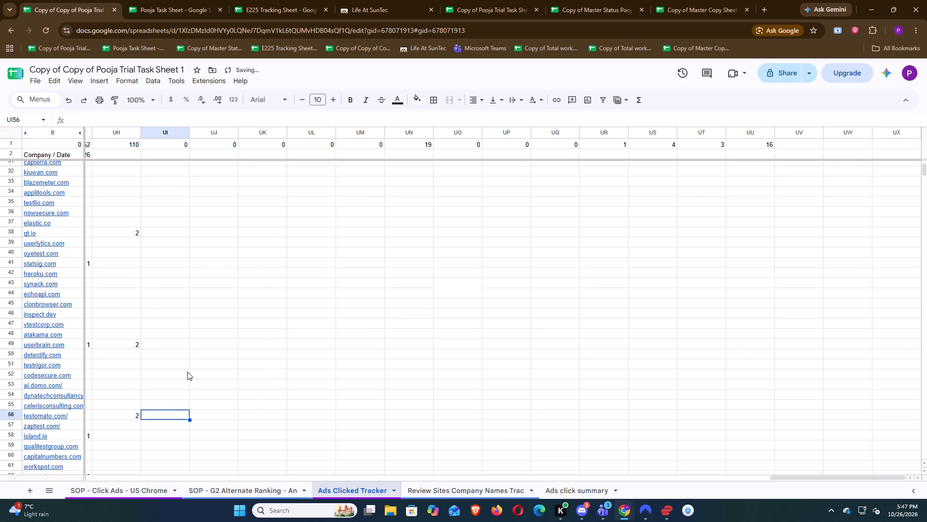